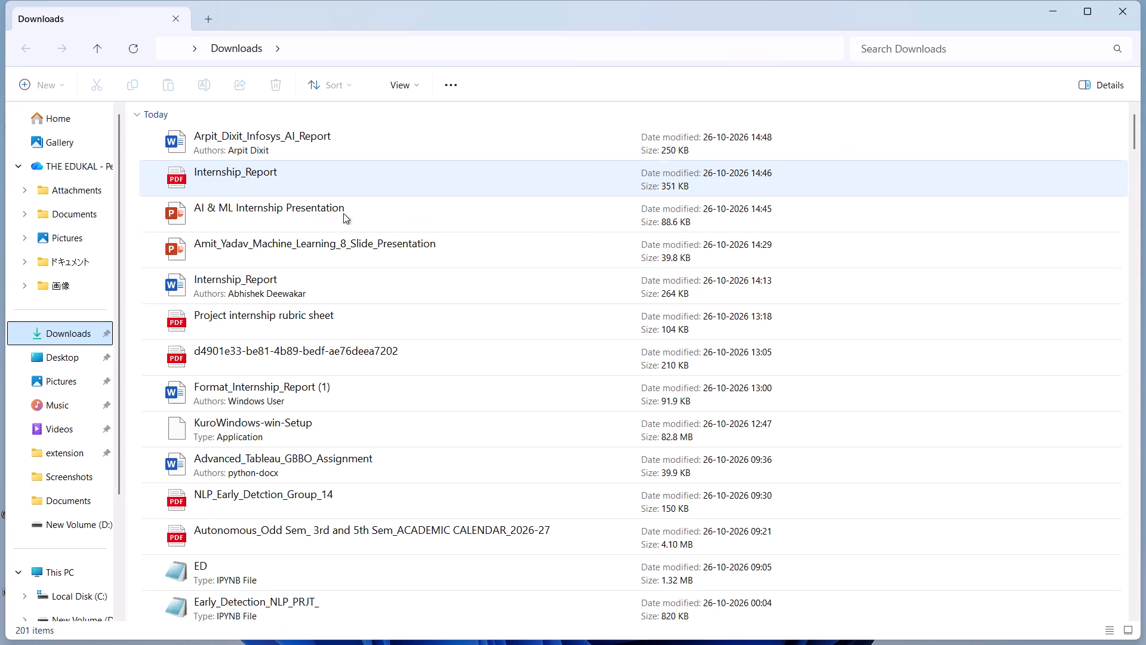
Open the AI & ML Internship Presentation from the Downloads folder in PowerPoint and enable editing.
double_click(310, 203)
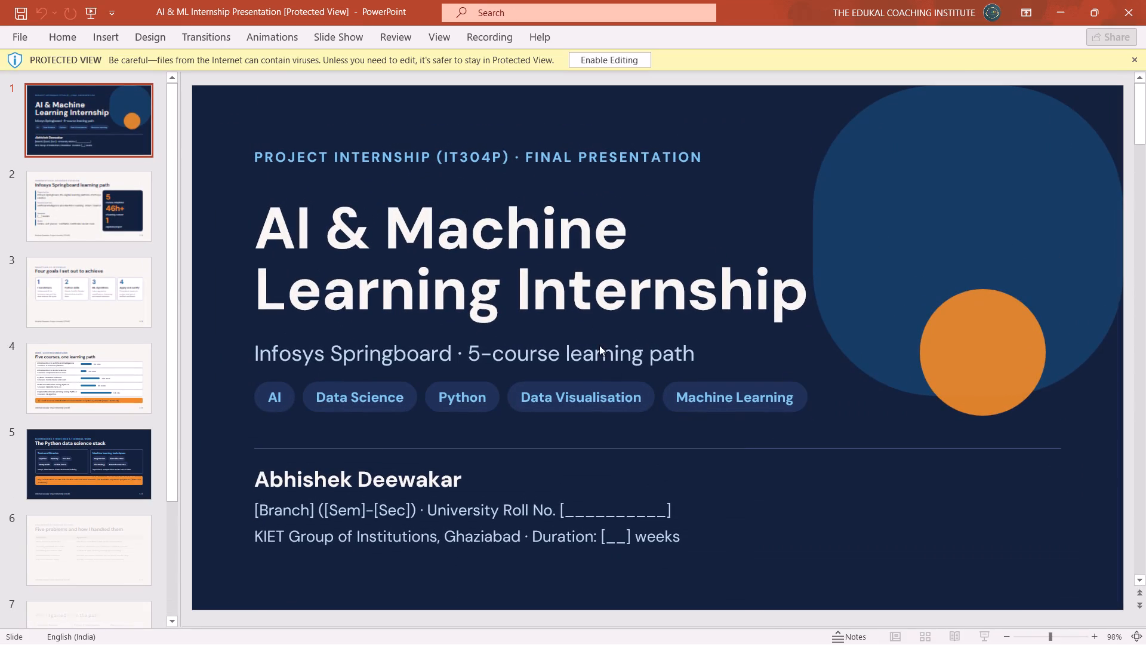
click(617, 58)
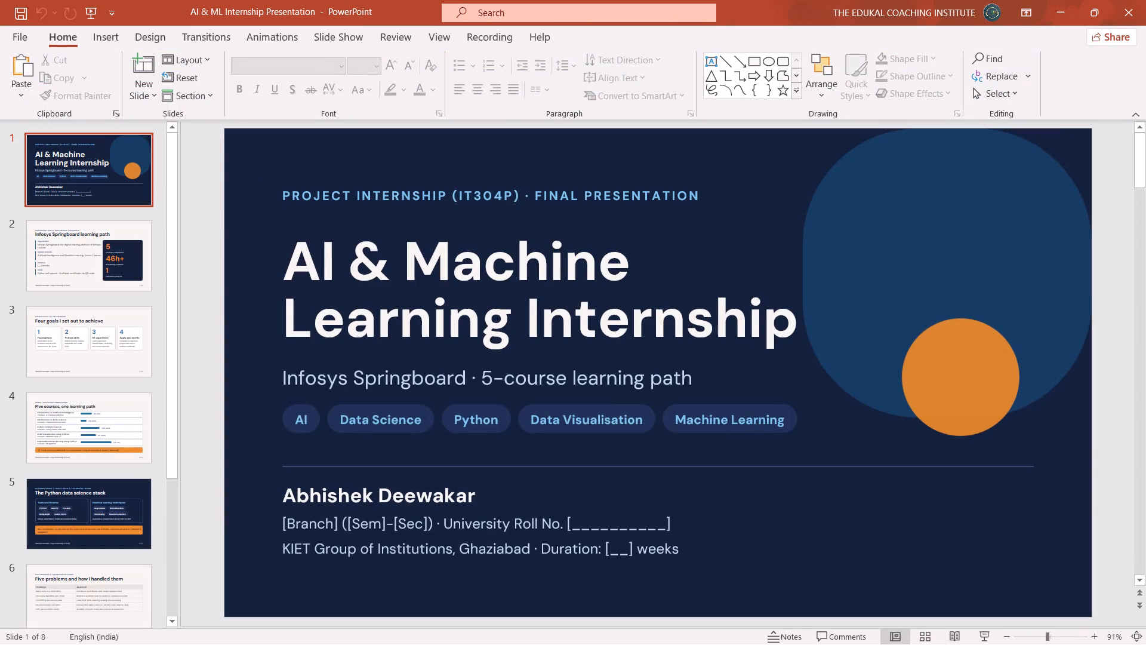
Open the branch, semester and University Roll No. line on the title slide for editing.
click(648, 526)
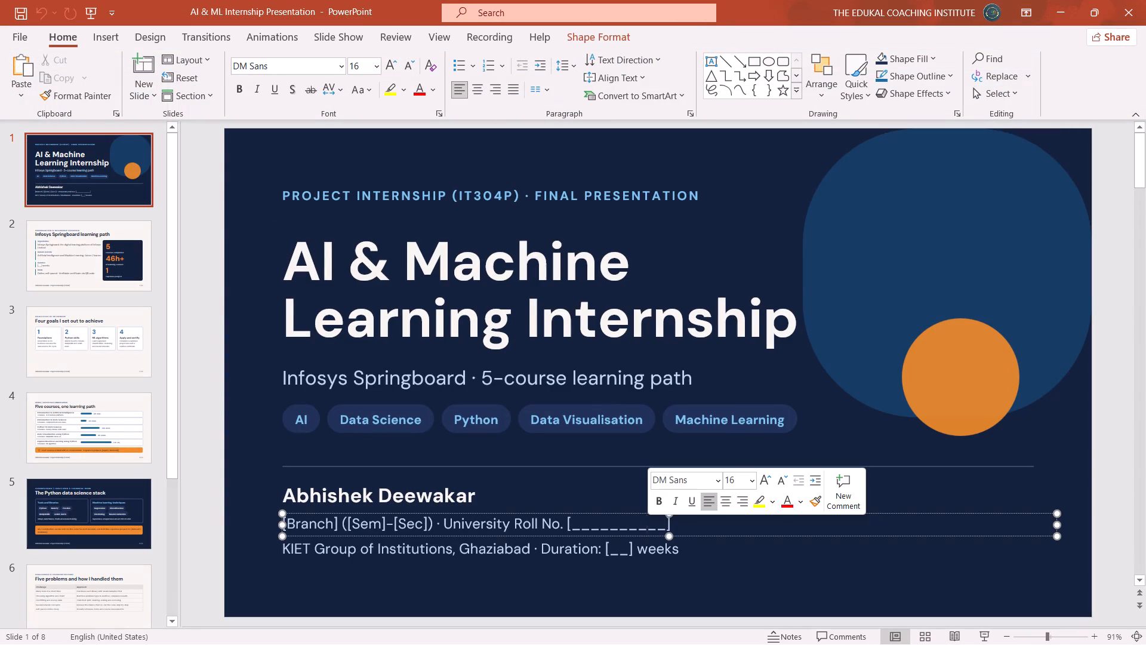
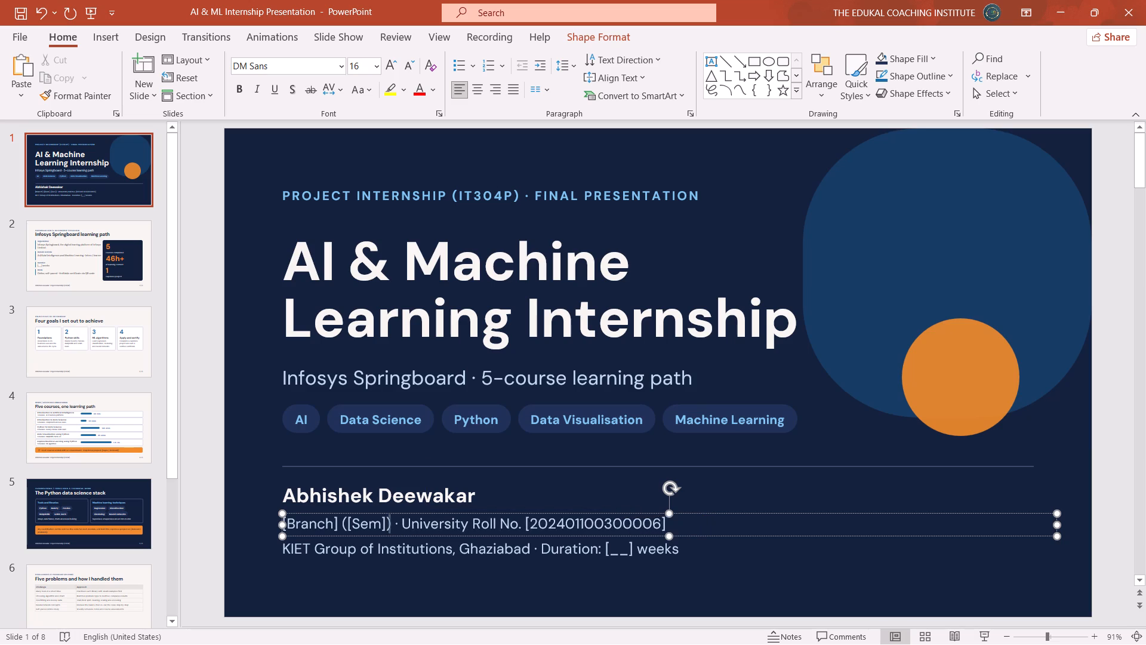
Replace the branch and semester placeholders on the title slide with the branch CSE(AI).
key(BackSpace)
key(BackSpace)
key(BackSpace)
key(BackSpace)
key(BackSpace)
key(BackSpace)
key(BackSpace)
key(BackSpace)
key(BackSpace)
key(BackSpace)
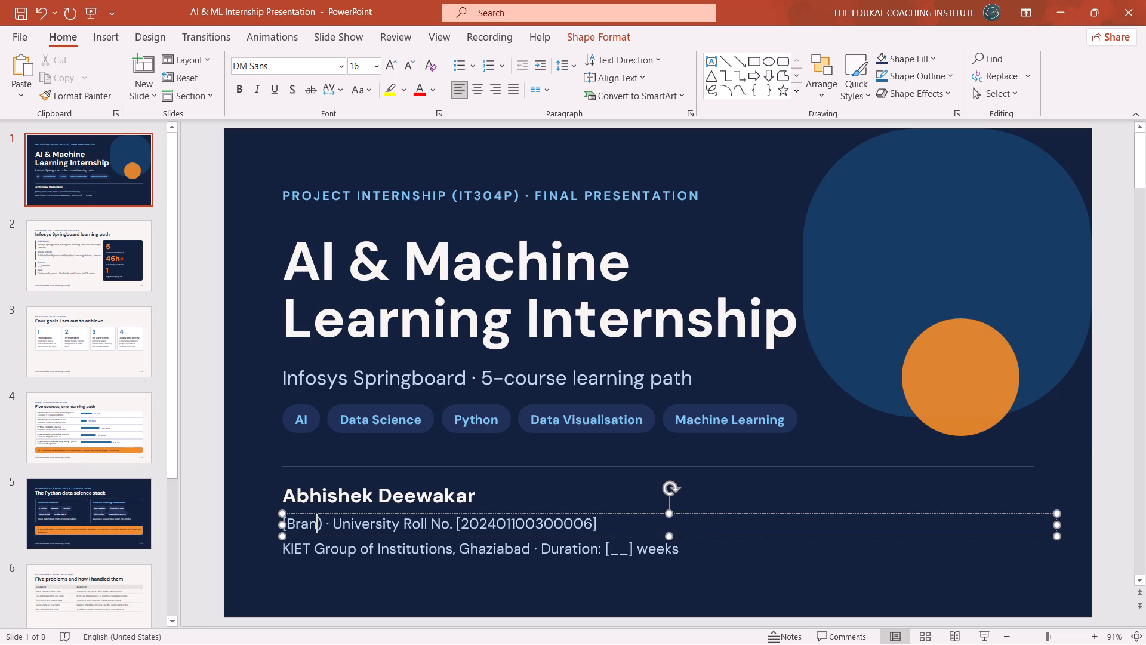
key(BackSpace)
key(BackSpace)
key(Right)
key(BackSpace)
key(BackSpace)
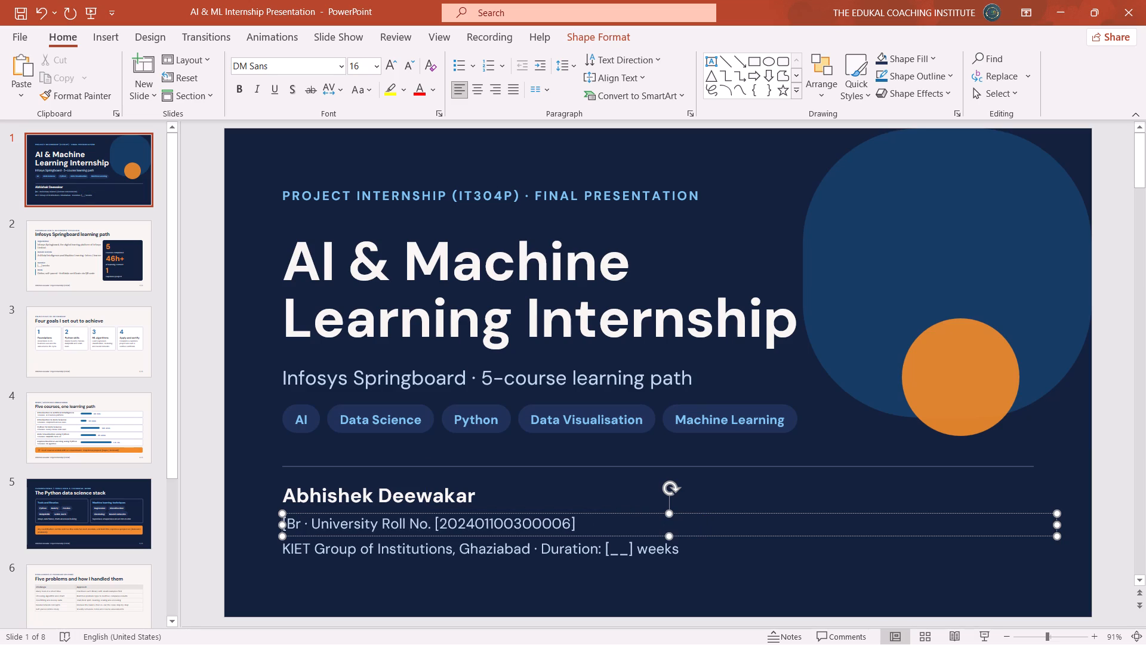
key(BackSpace)
text(CSEA)
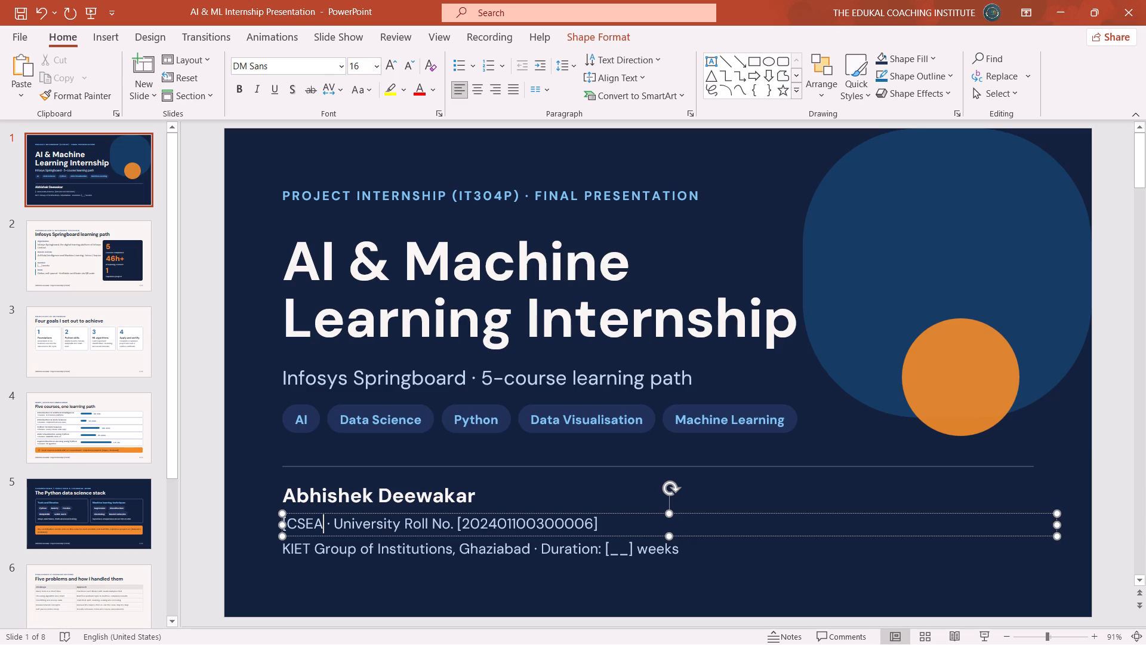
key(i)
key(Left)
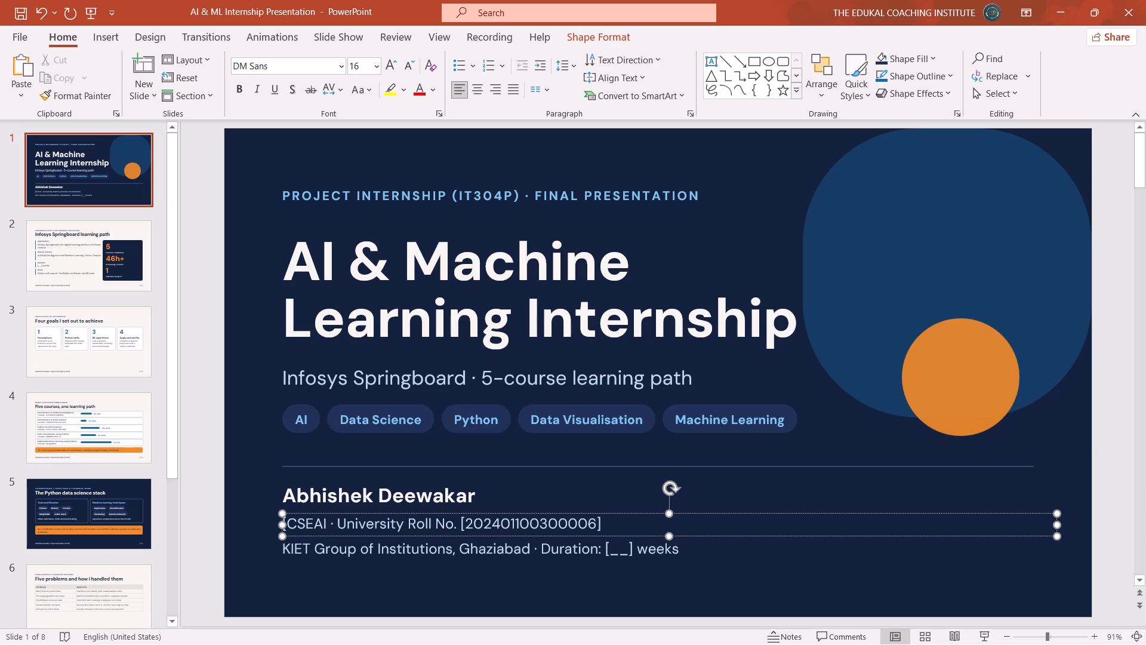
key(Left)
key(shift+parenleft)
key(Right)
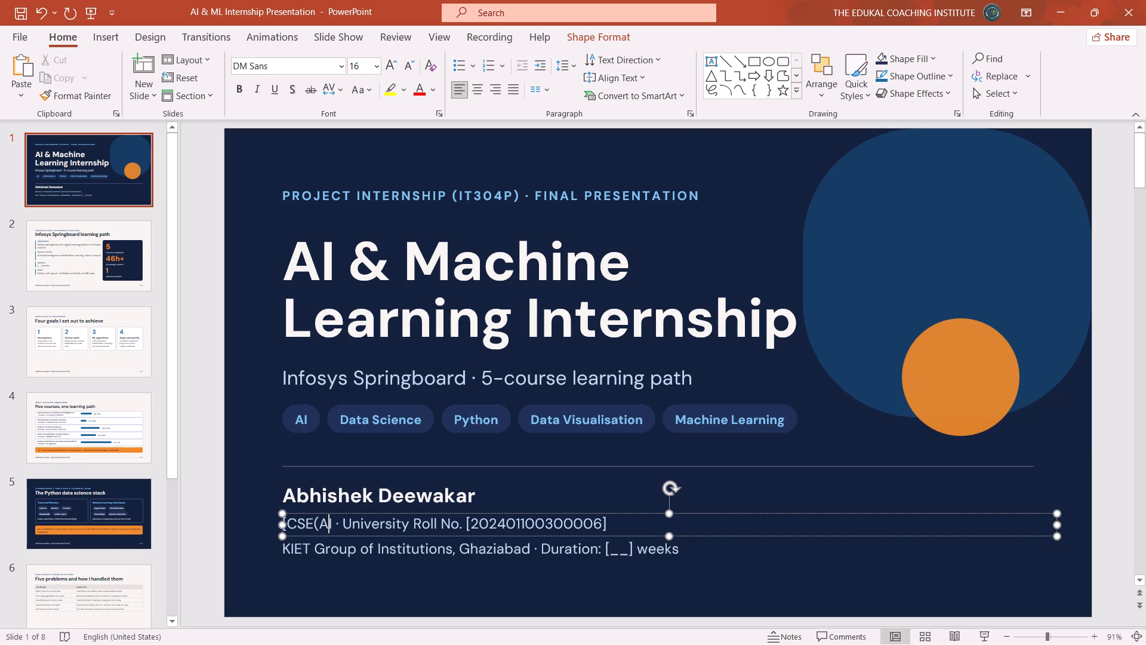
key(Right)
key(shift+parenright)
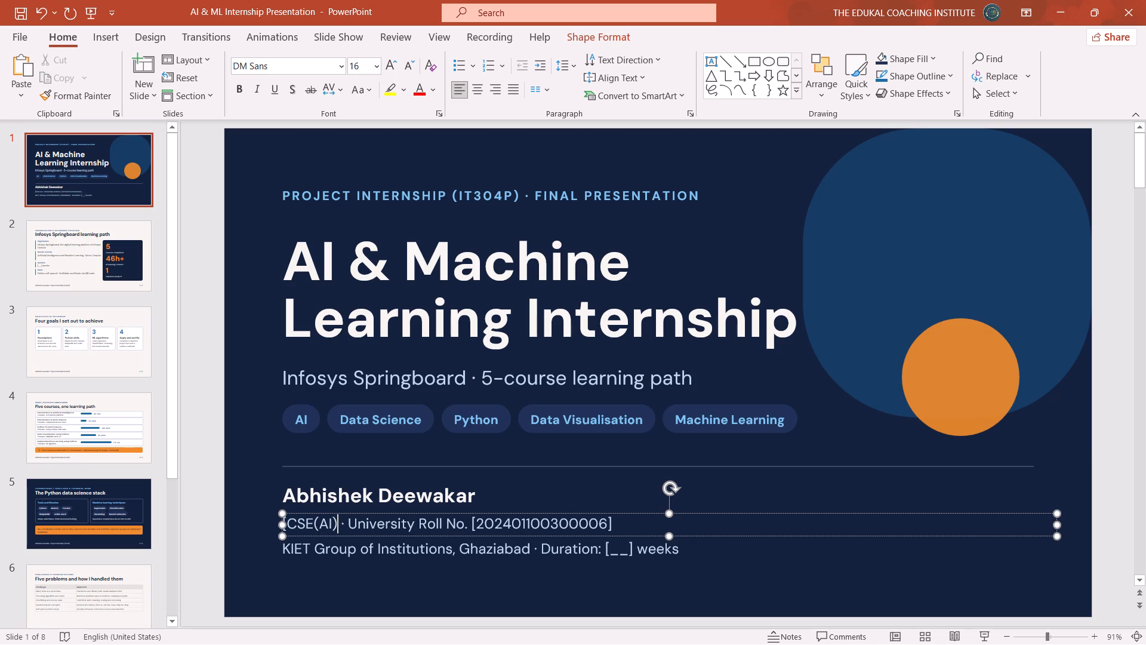
Add the semester and section 5TH -A after CSE(AI) on the title slide.
key(space)
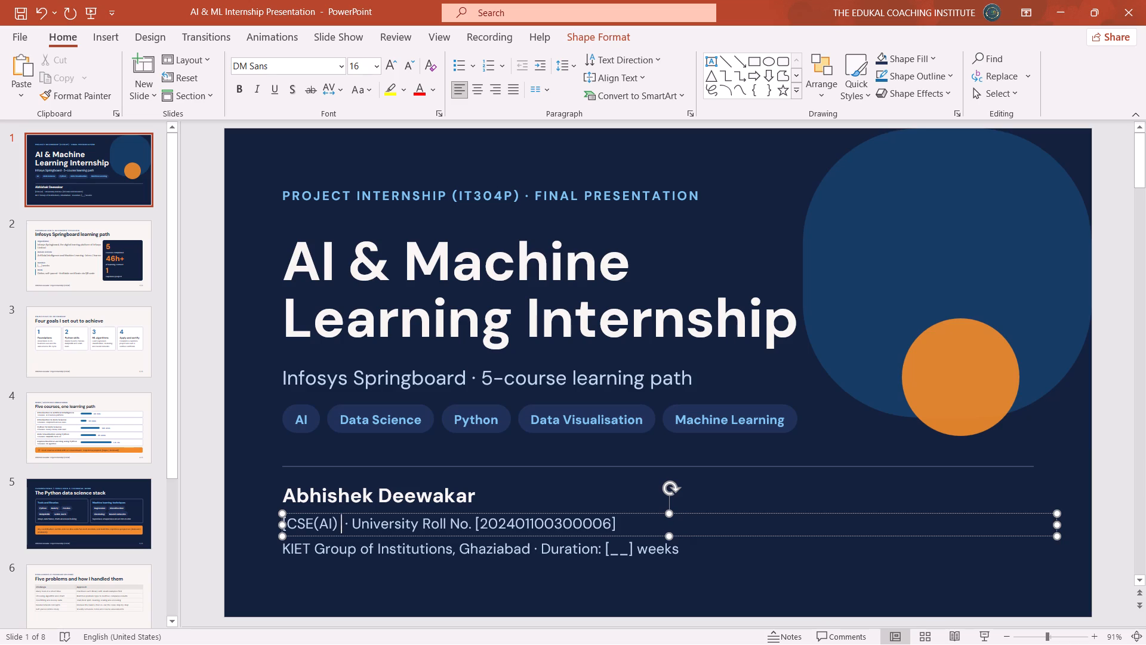
text(5TH)
key(space)
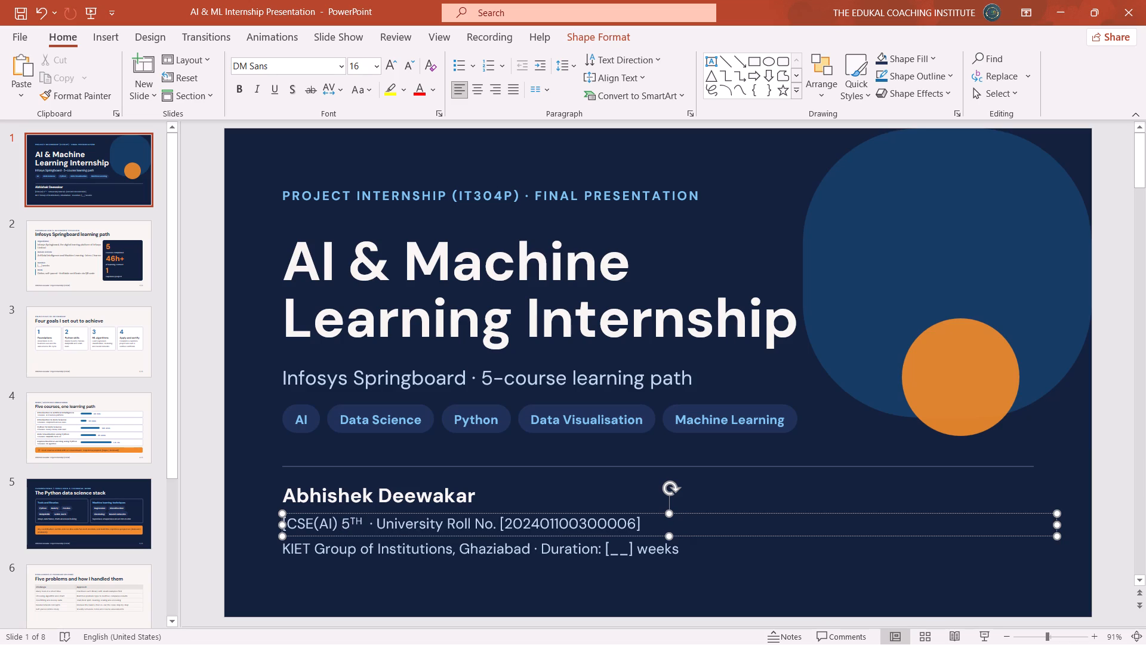
text(-a)
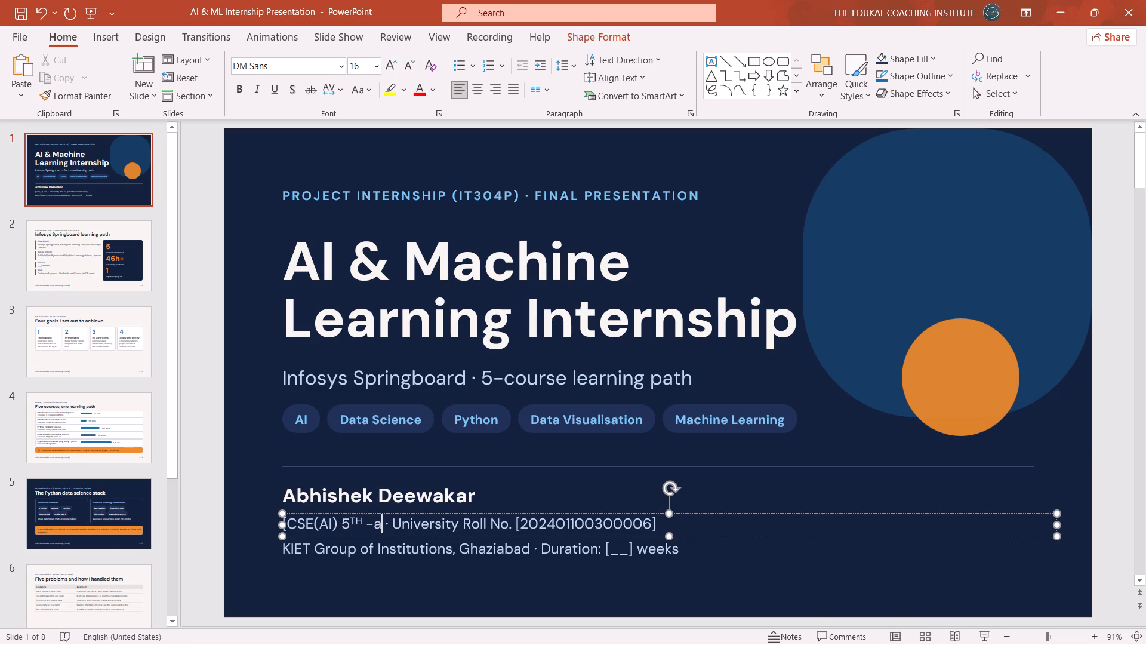
key(BackSpace)
key(a)
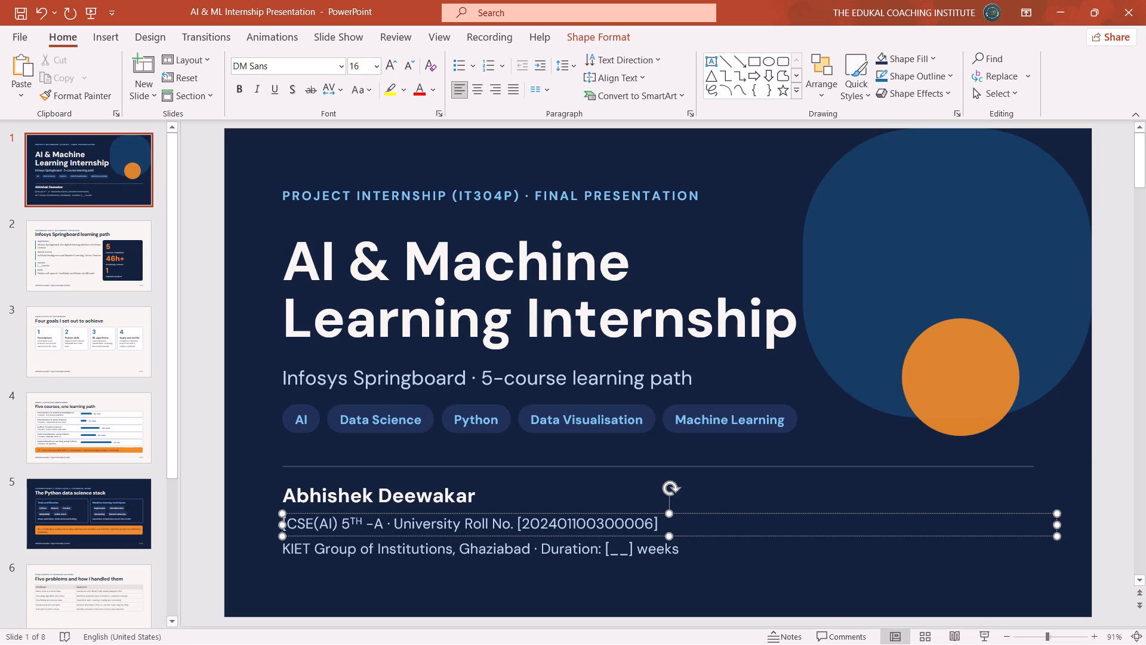
click(557, 575)
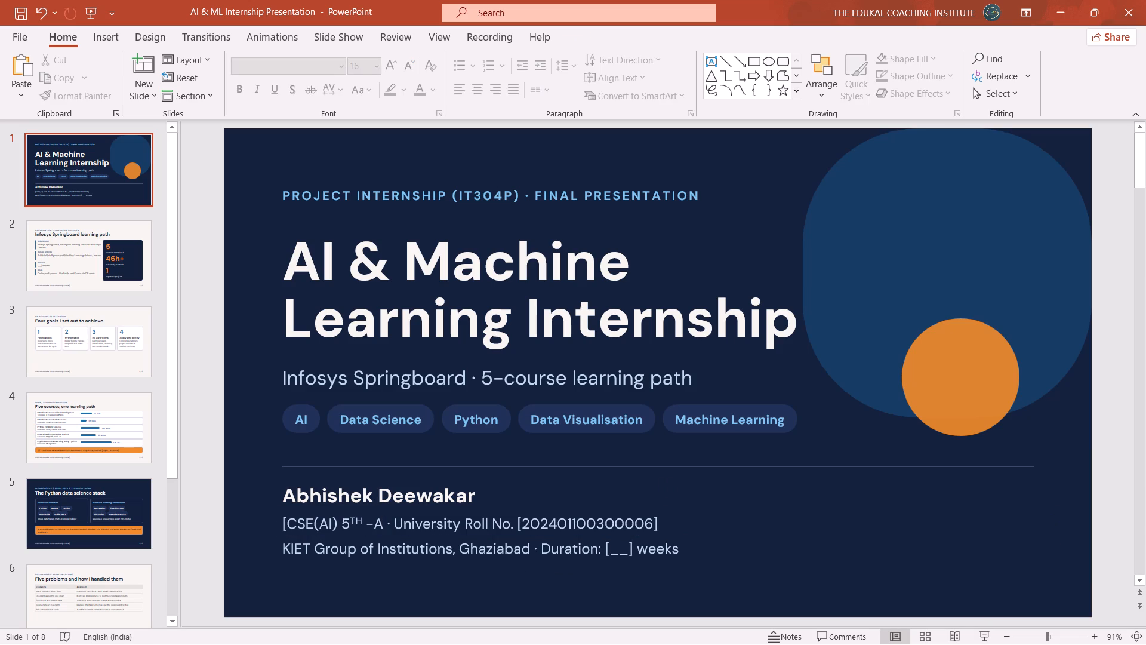
Fill in the duration placeholder on the title slide with 4 weeks.
click(630, 556)
key(BackSpace)
key(BackSpace)
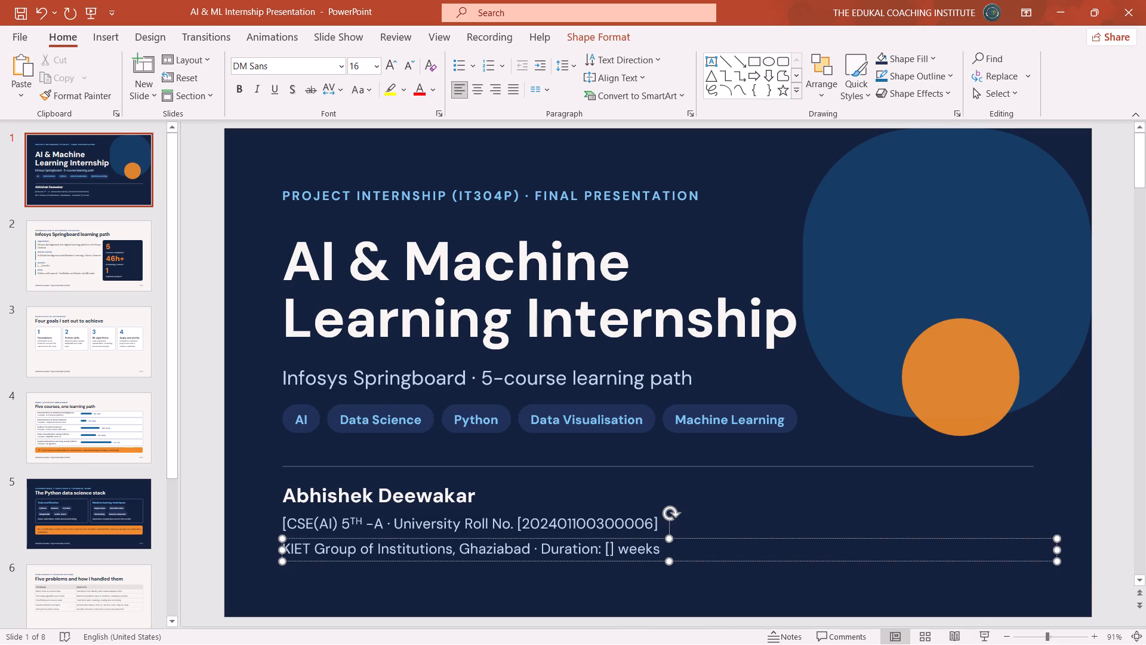
key(4)
Look through the slides up to the closing slide for remaining placeholders and details to correct.
scroll(630, 556, down, 2)
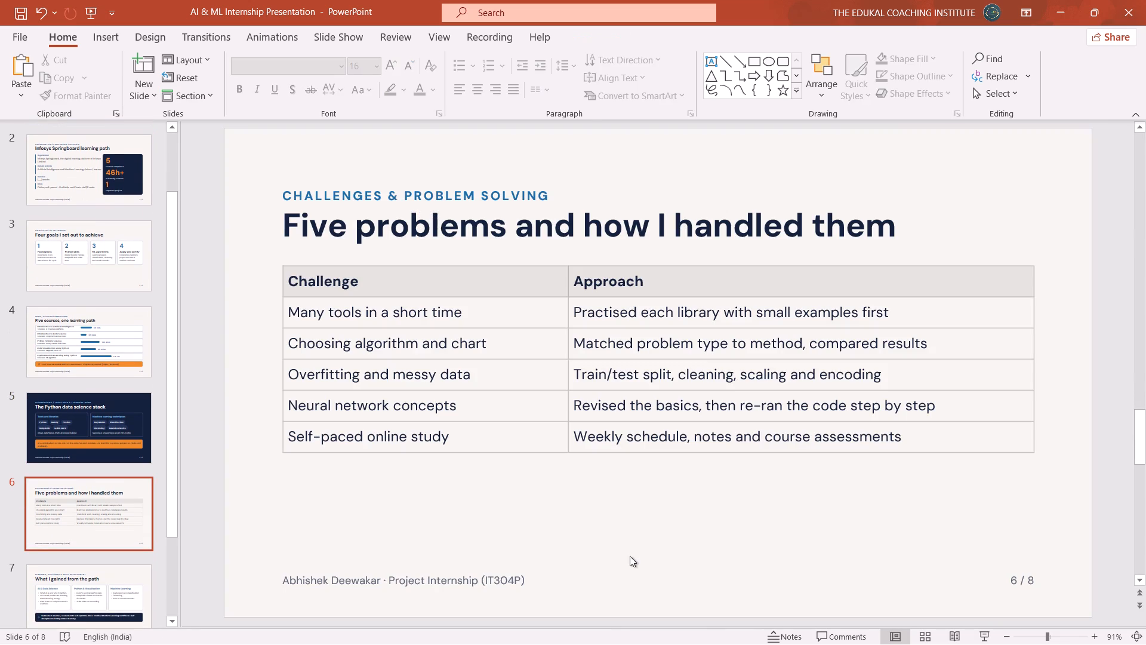
click(151, 249)
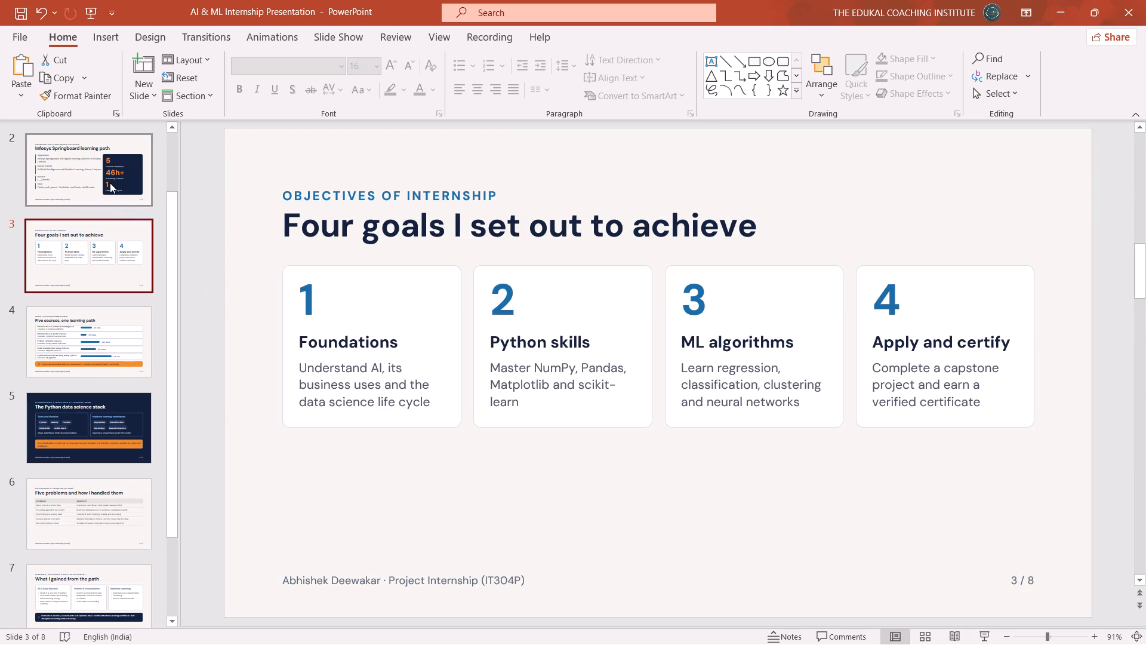
click(108, 179)
scroll(108, 179, up, 5)
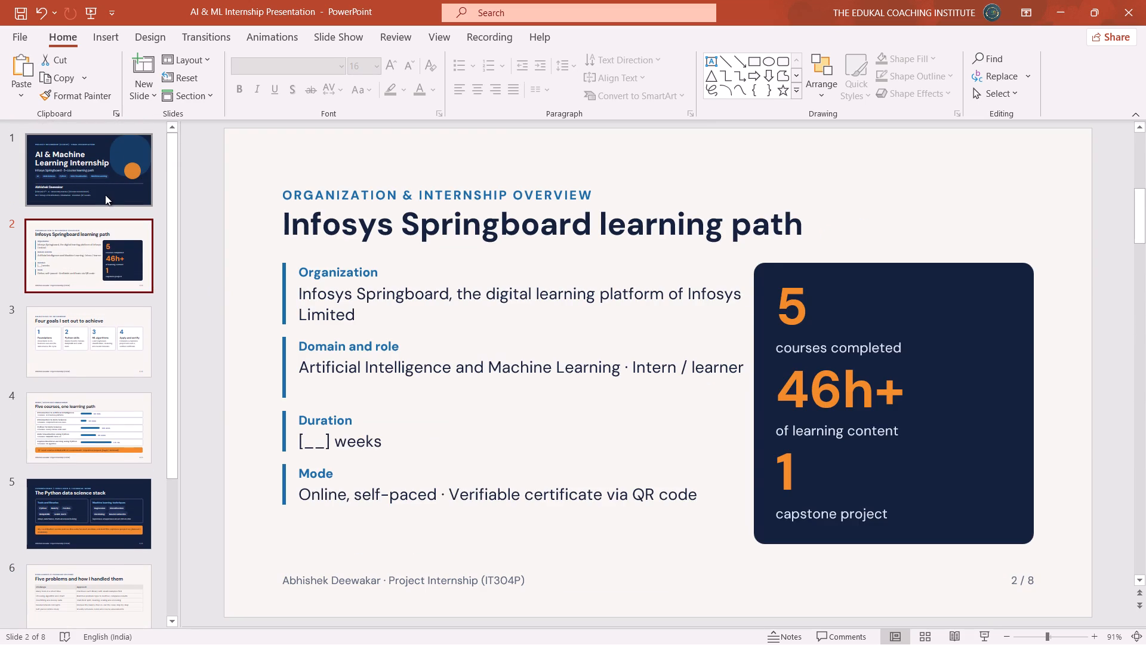
click(105, 195)
click(100, 260)
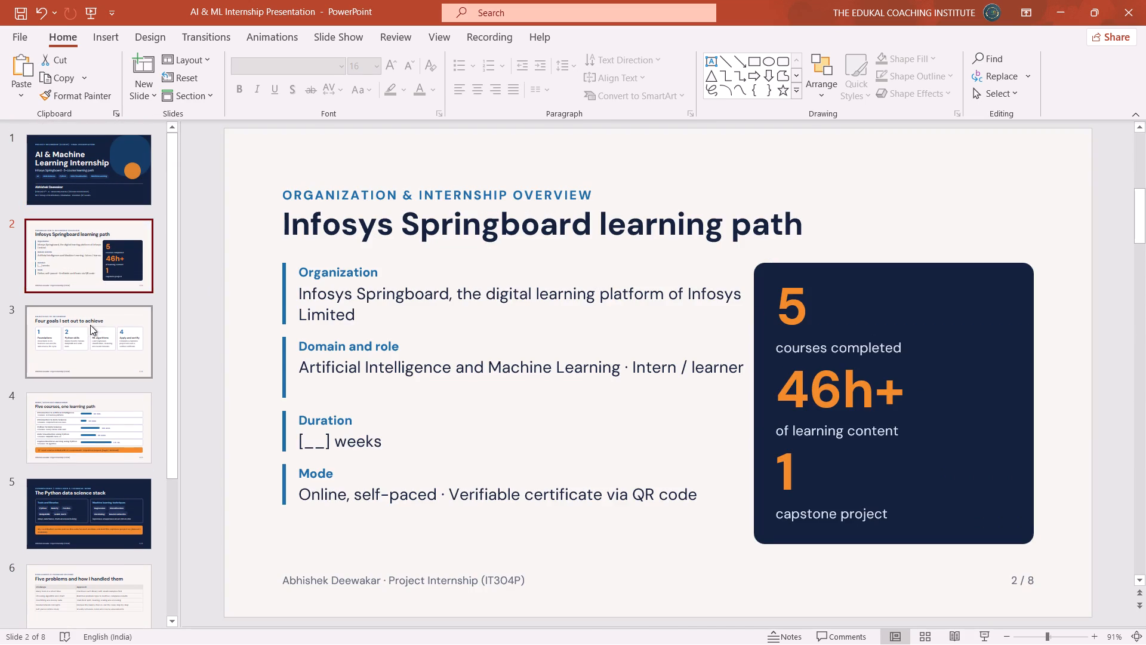
click(90, 327)
click(96, 420)
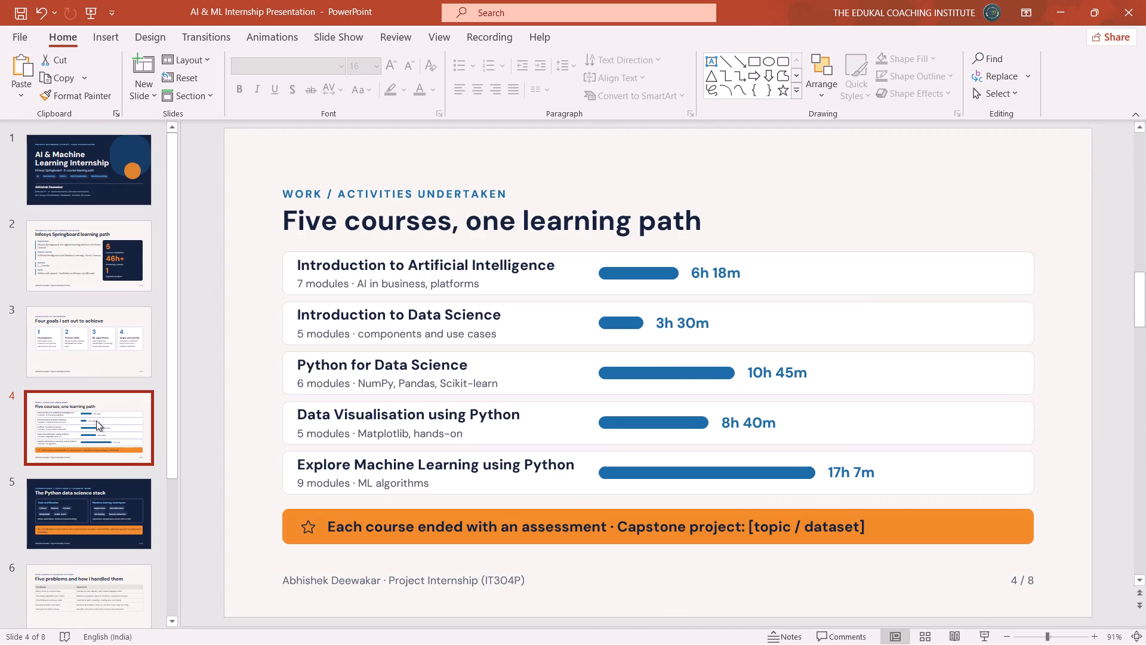
click(96, 510)
scroll(96, 510, down, 2)
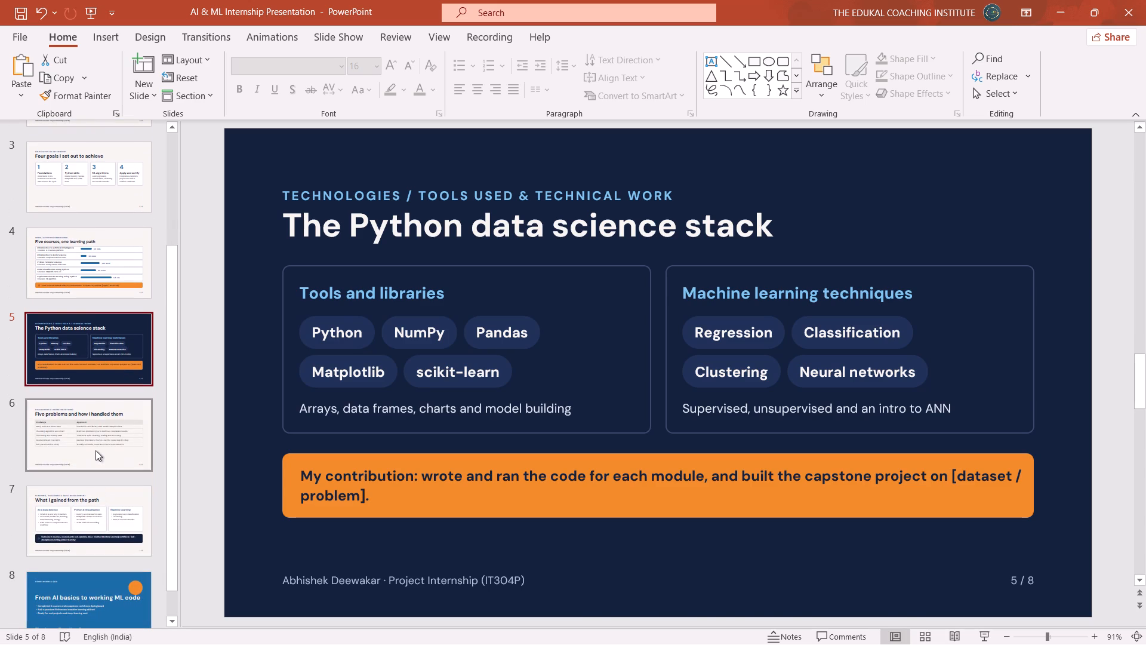
click(95, 446)
click(90, 517)
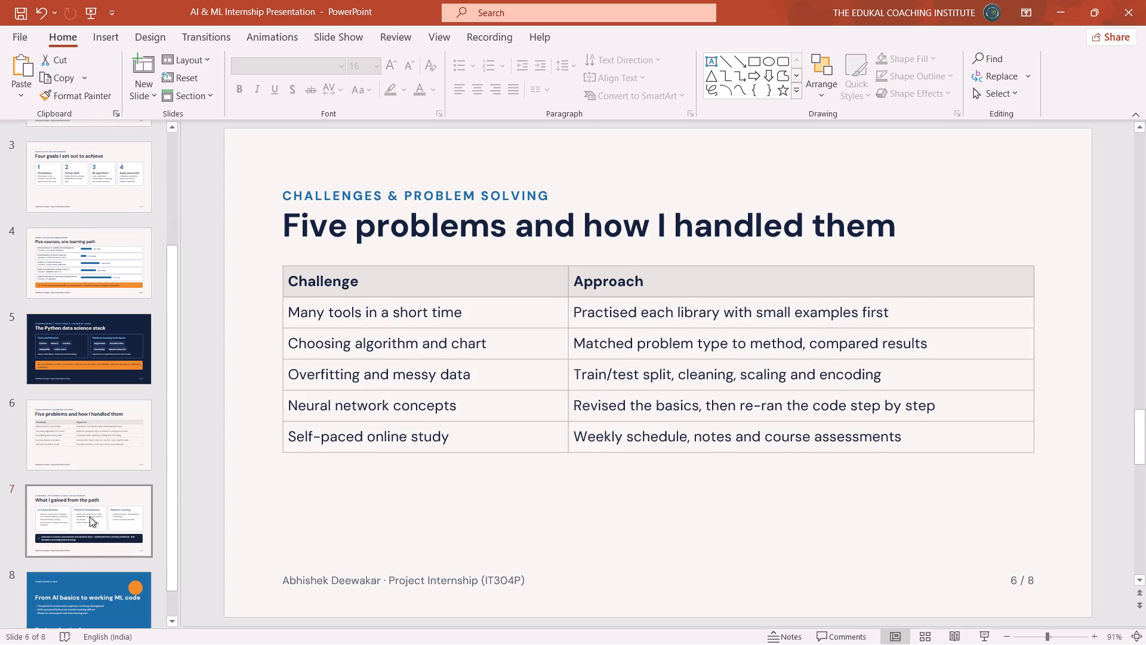
scroll(83, 552, down, 1)
click(83, 552)
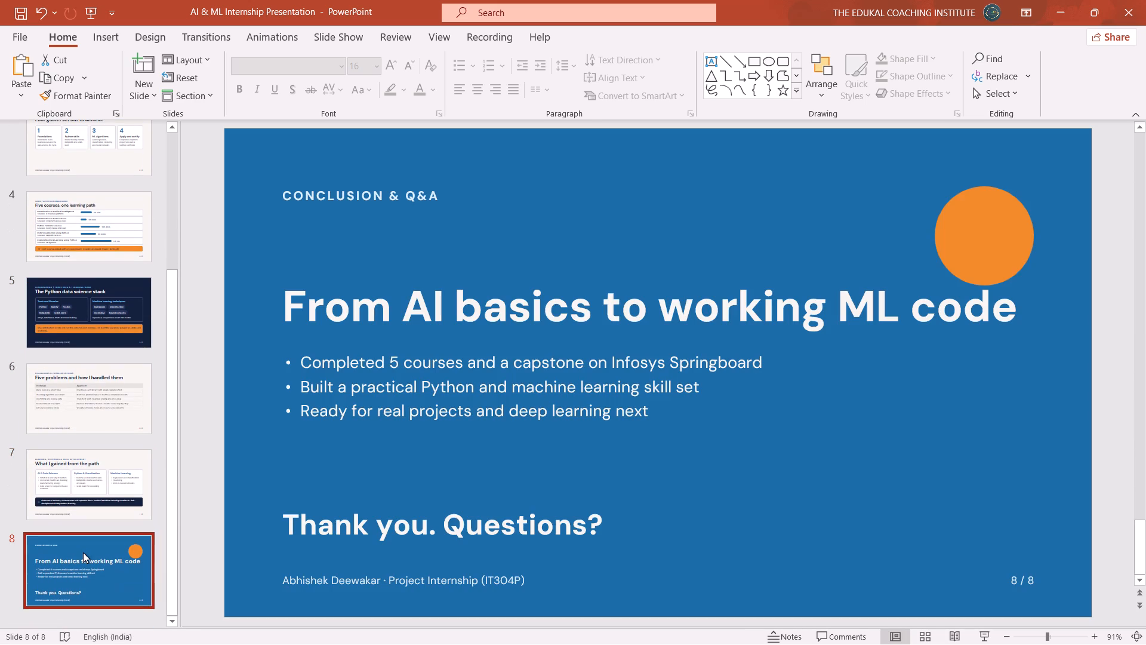
scroll(122, 570, down, 1)
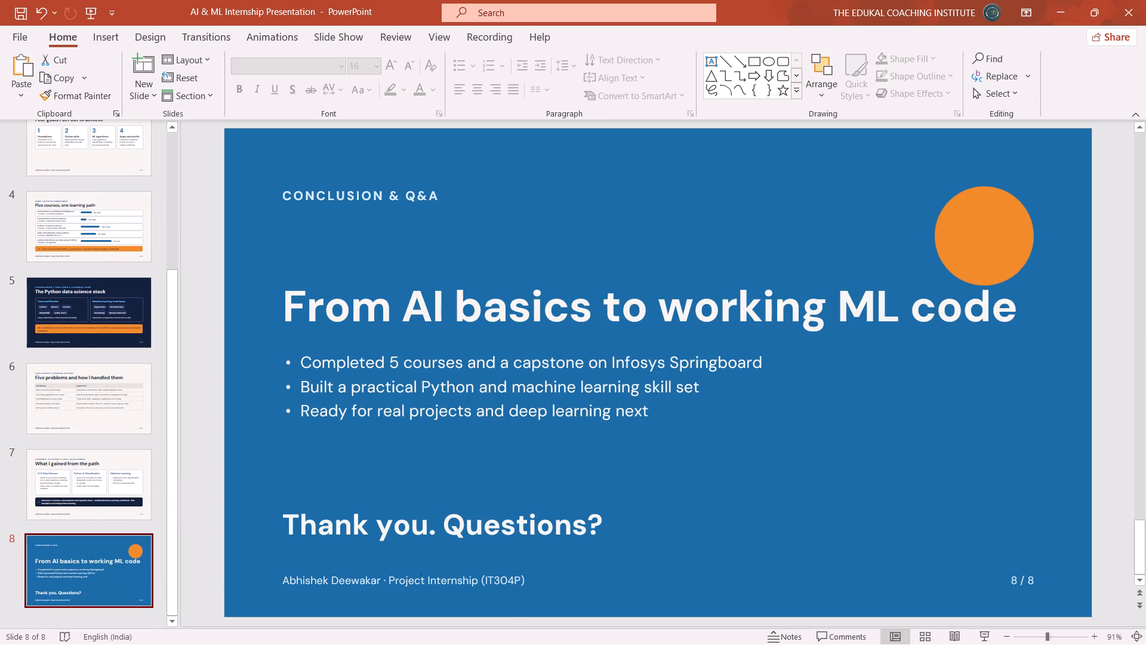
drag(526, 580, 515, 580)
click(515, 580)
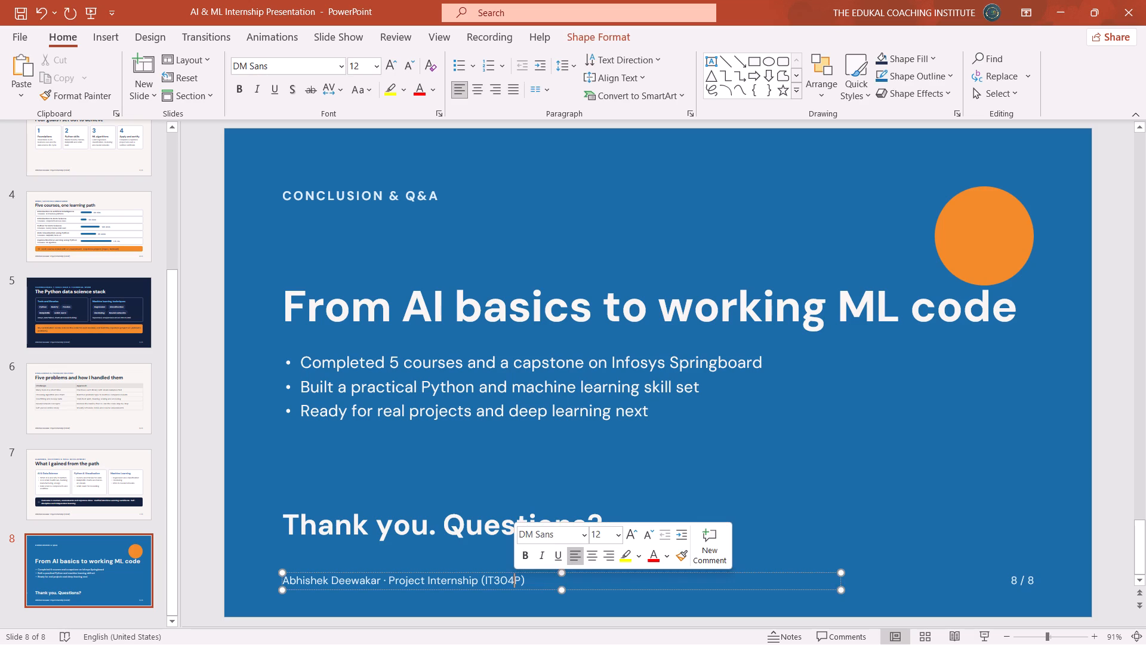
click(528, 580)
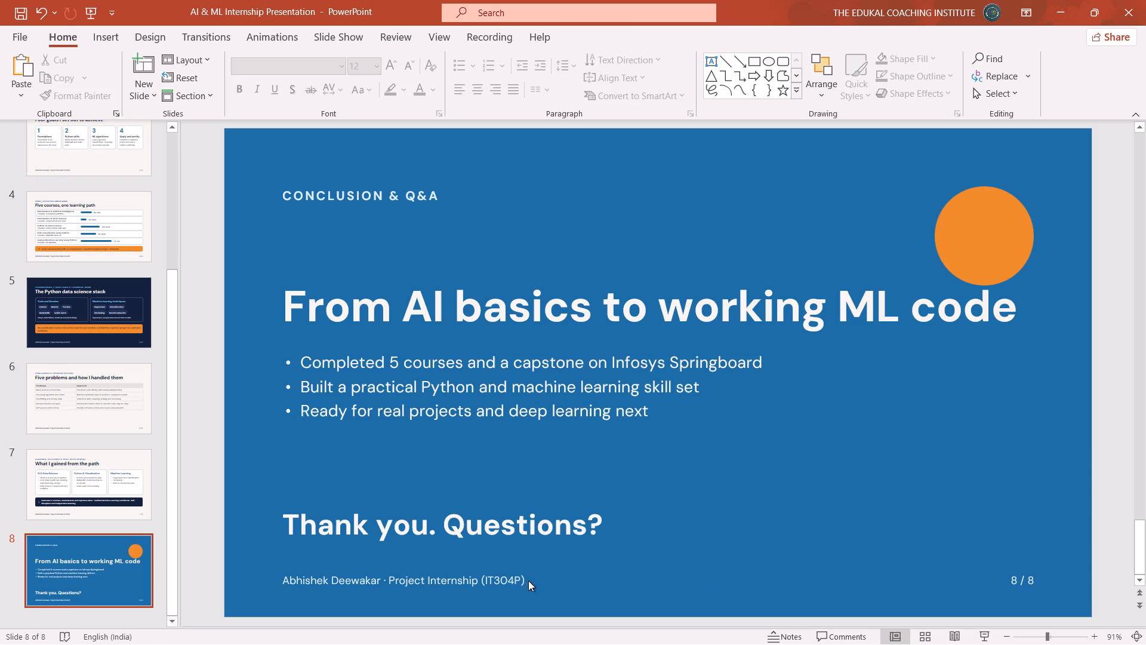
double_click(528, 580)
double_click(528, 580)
Remove the course code (IT304P) from the footer of slide 2, Infosys Springboard learning path.
scroll(2, 362, up, 12)
click(61, 164)
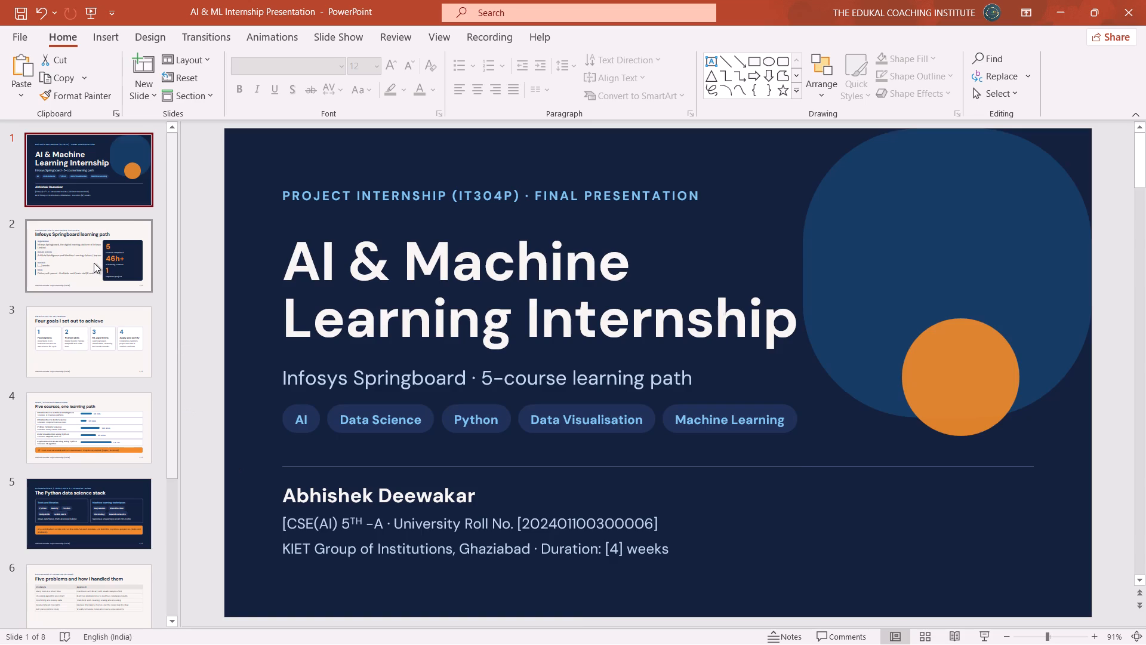
click(94, 263)
double_click(427, 582)
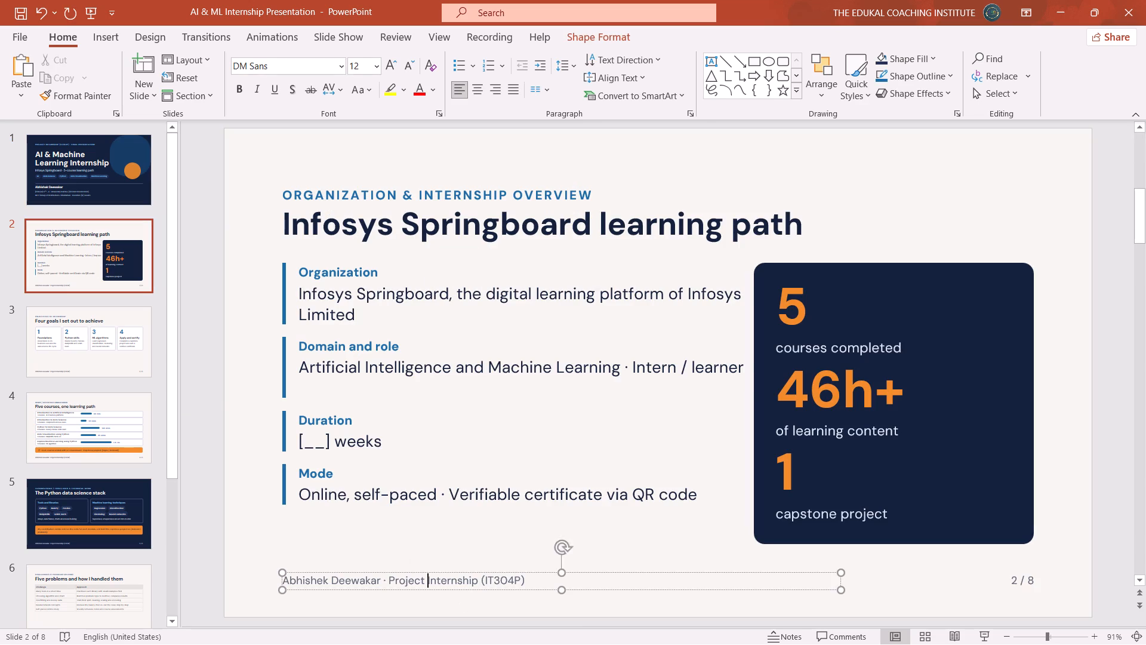
double_click(525, 576)
key(BackSpace)
key(BackSpace)
key(BackSpace)
key(BackSpace)
key(BackSpace)
key(BackSpace)
key(BackSpace)
key(BackSpace)
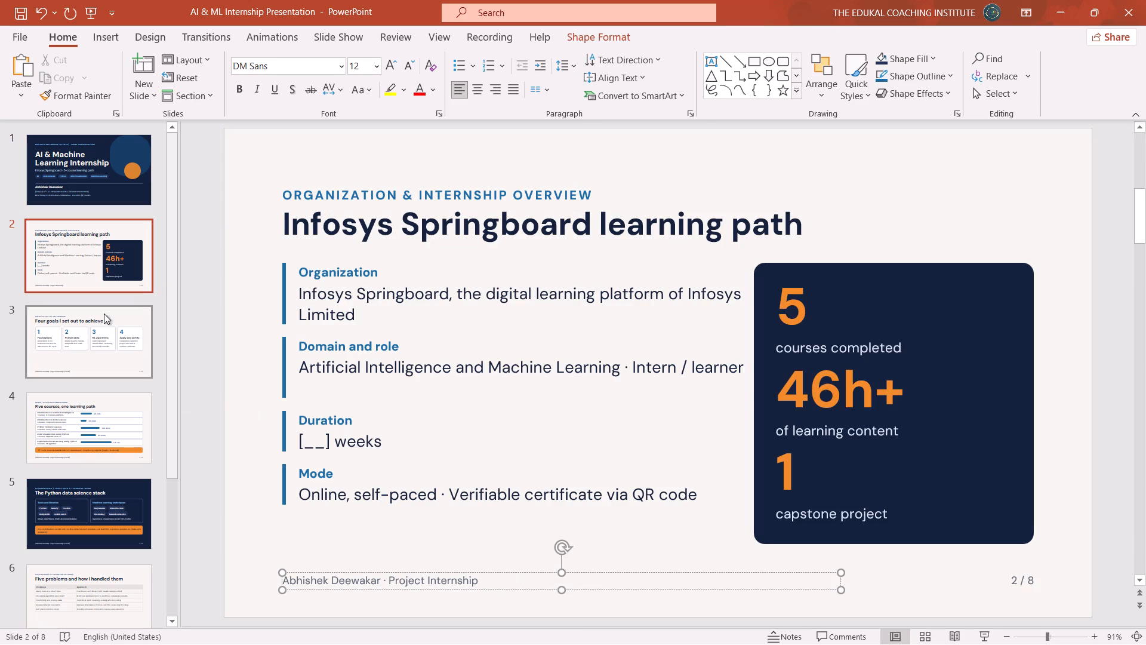
Remove the course code (IT304P) from the footer of slide 3, Four goals I set out to achieve.
click(107, 327)
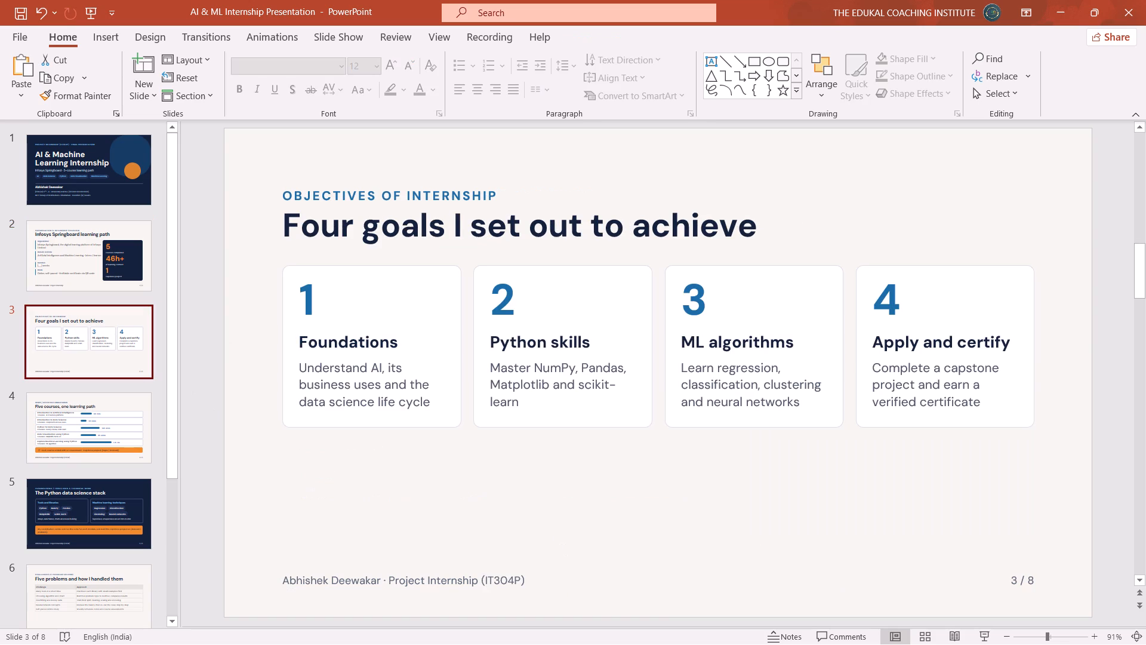
double_click(476, 583)
double_click(520, 582)
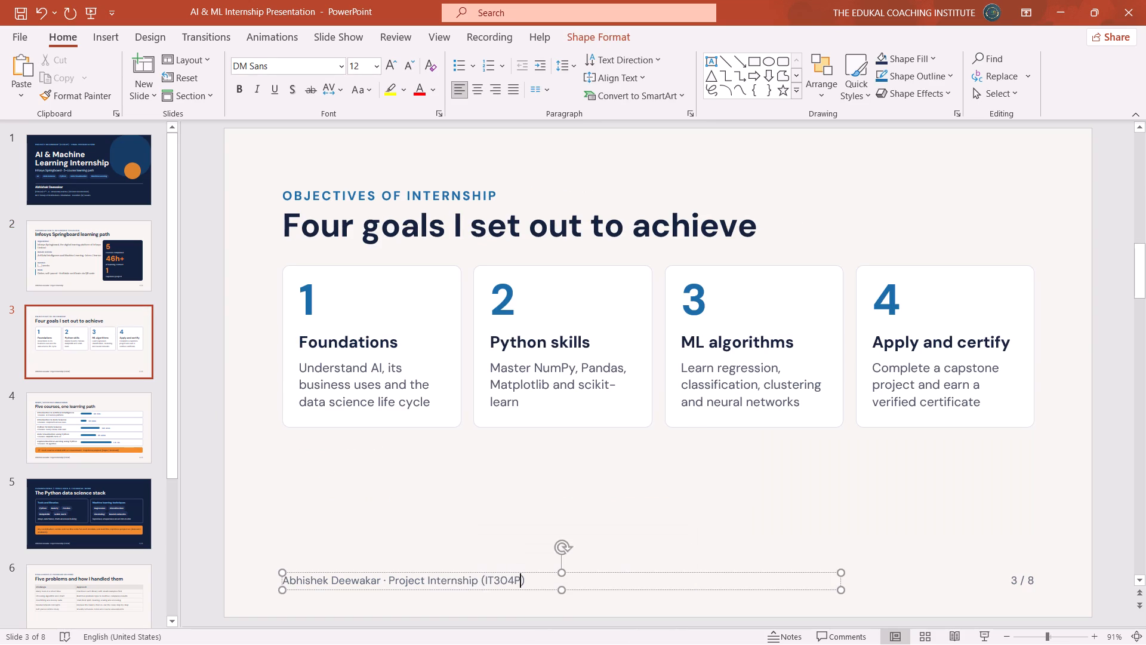
key(BackSpace)
key(BackSpace)
key(BackSpace)
key(BackSpace)
key(BackSpace)
key(BackSpace)
key(BackSpace)
key(BackSpace)
Remove the course code (IT304P) from the footer of slide 4, Five courses, one learning path.
click(144, 428)
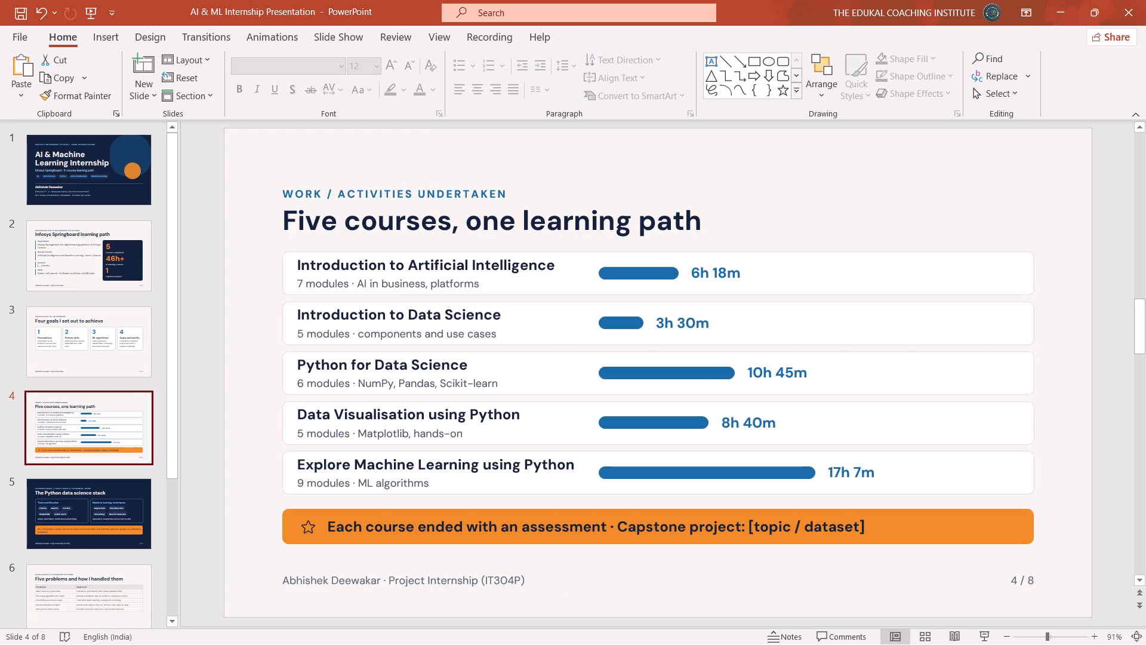
double_click(513, 579)
key(Right)
key(Right)
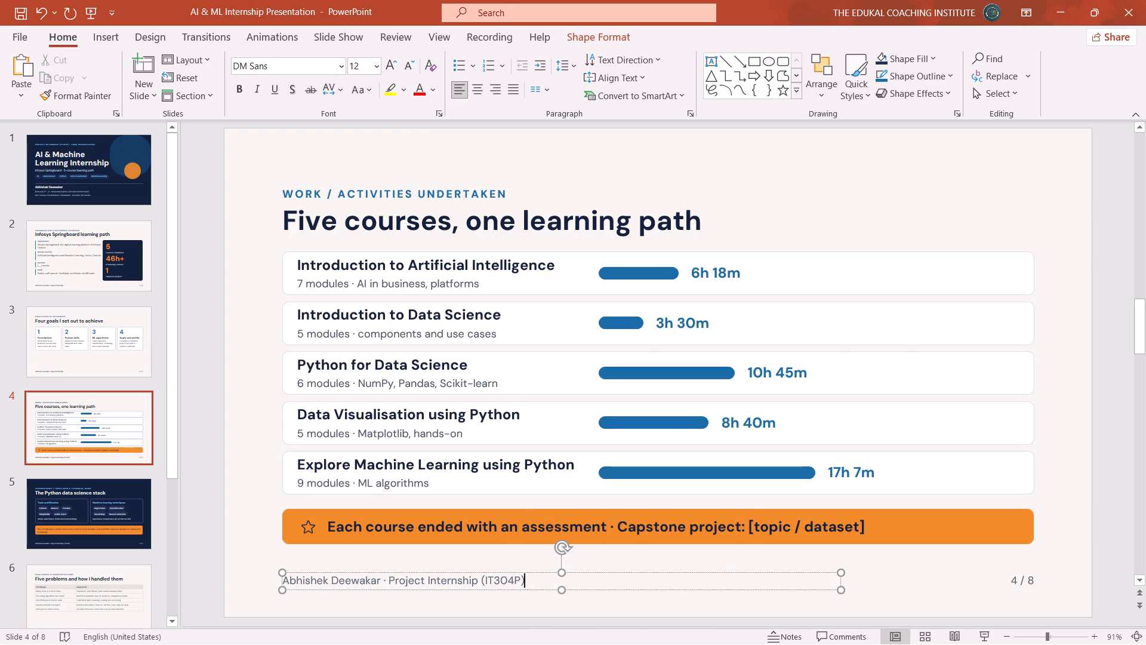
key(BackSpace)
key(BackSpace)
key(BackSpace)
key(BackSpace)
key(BackSpace)
key(BackSpace)
key(BackSpace)
key(BackSpace)
Remove the course code (IT304P) from the footer of slide 5, The Python data science stack.
click(141, 533)
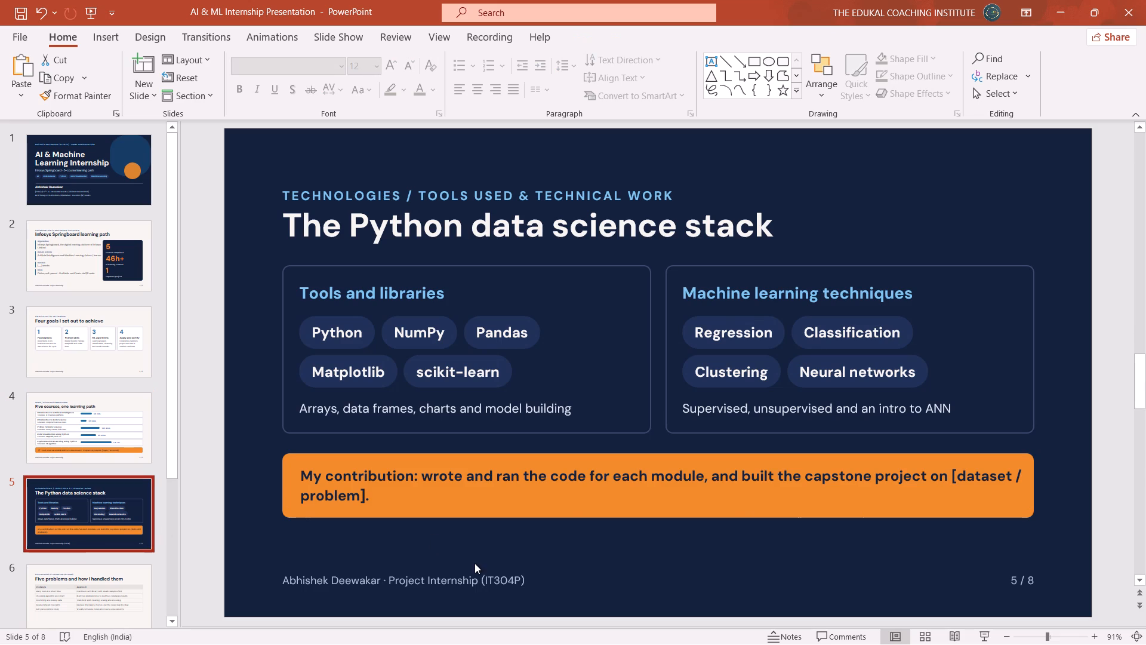
double_click(498, 575)
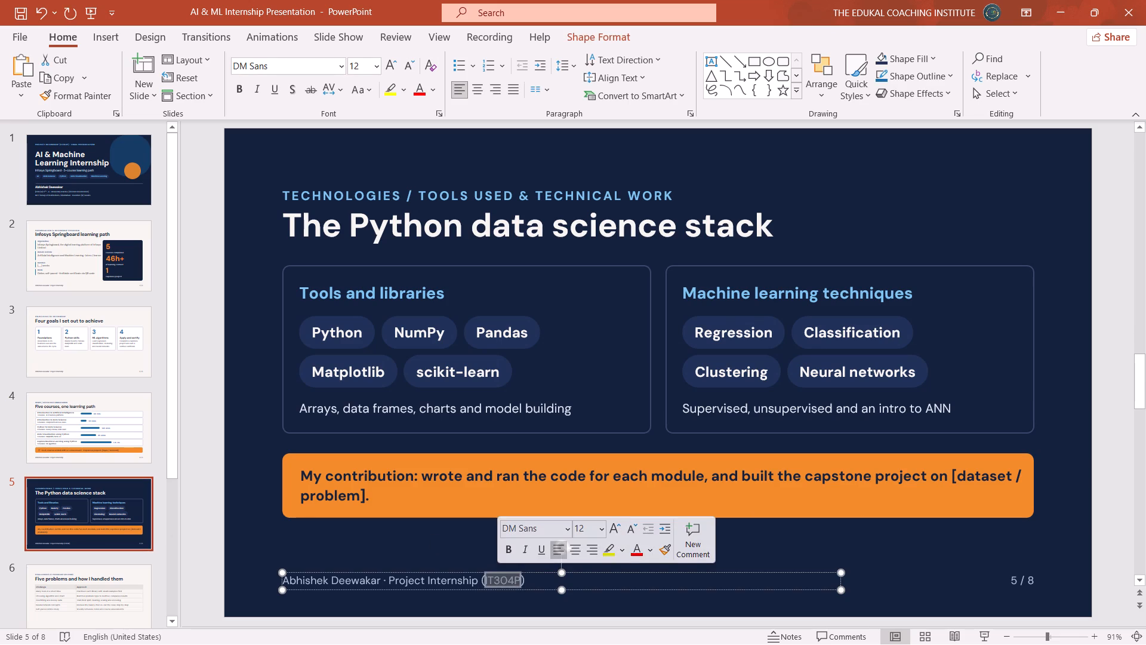
key(BackSpace)
key(Right)
key(BackSpace)
key(BackSpace)
key(BackSpace)
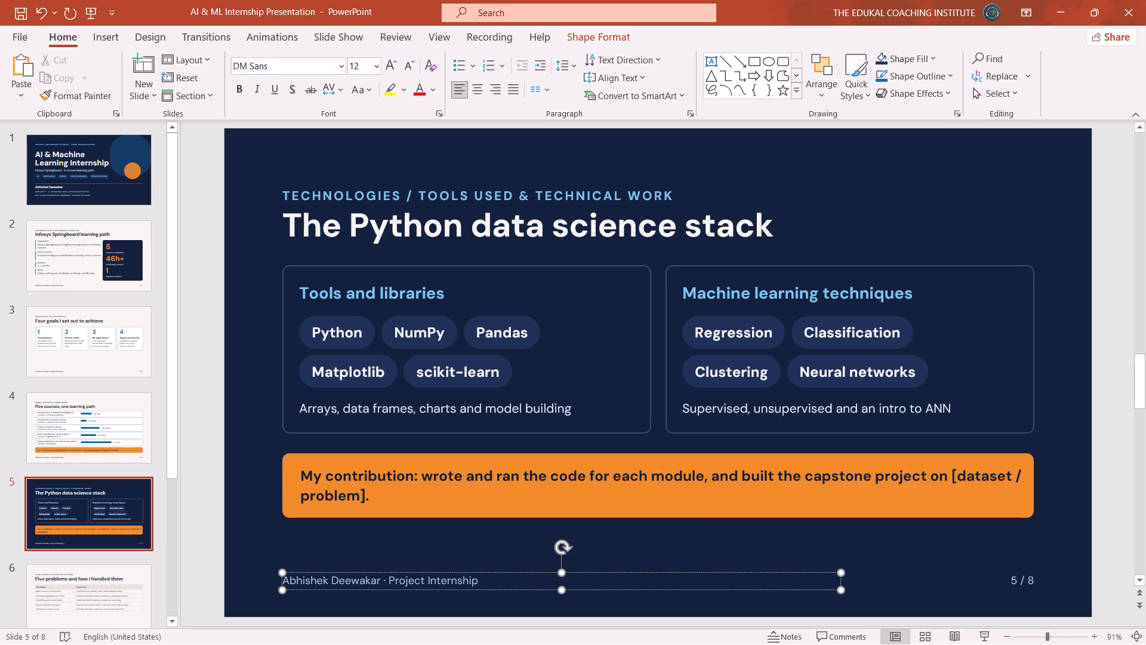
Remove the course code (IT304P) from the footer of slide 6, Five problems and how I handled them.
click(135, 582)
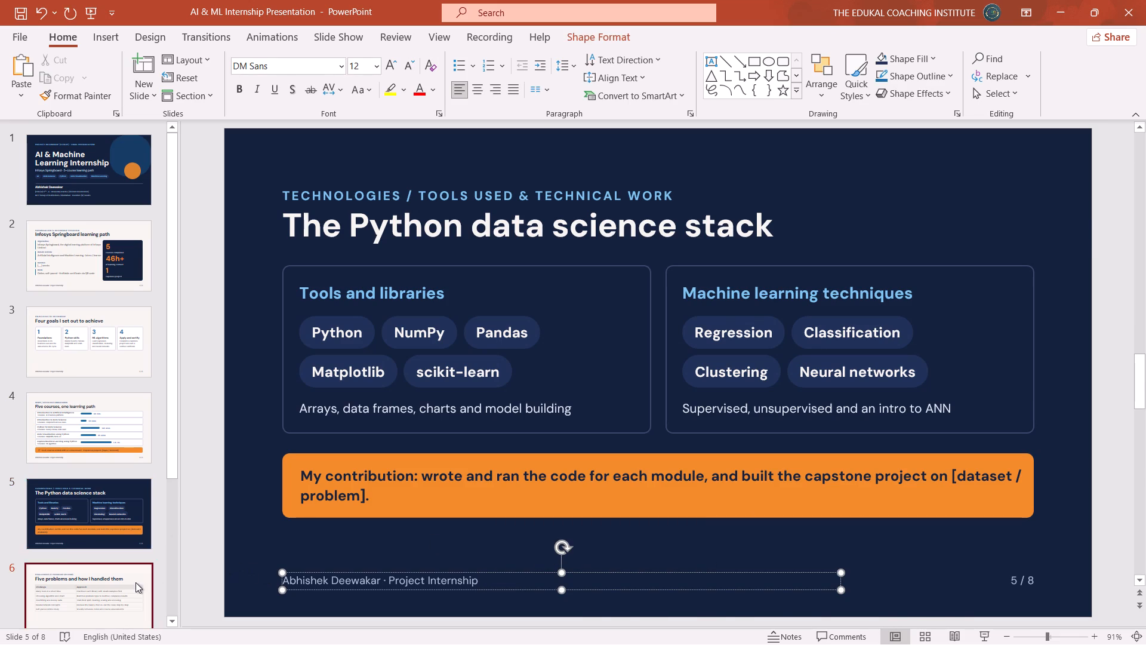
double_click(493, 580)
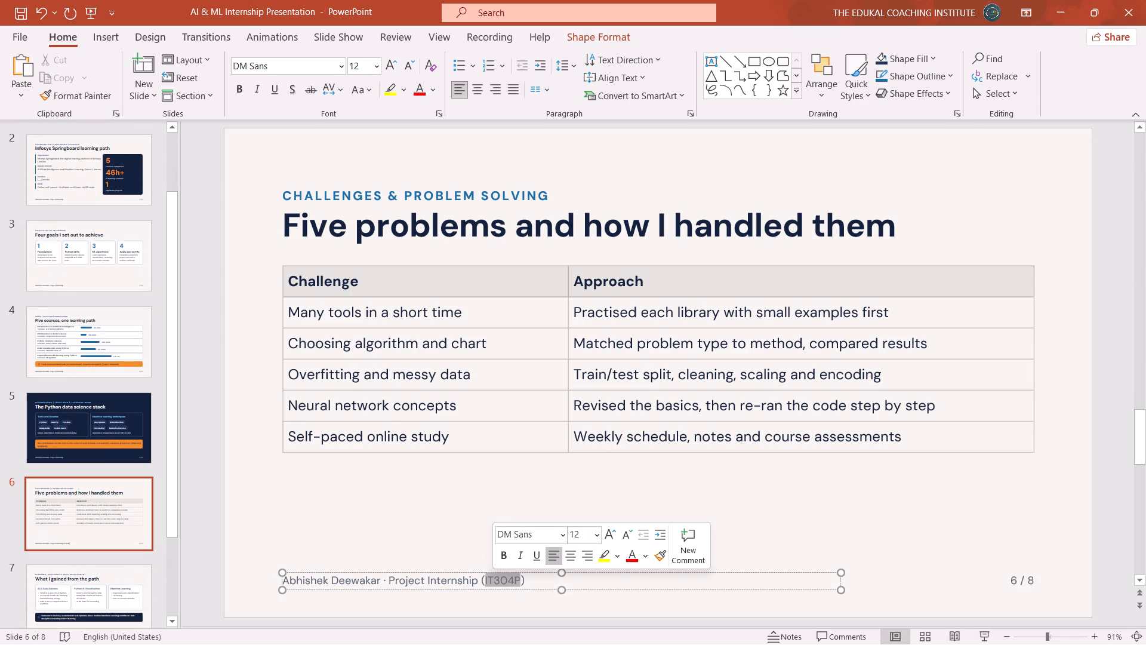
key(BackSpace)
key(BackSpace)
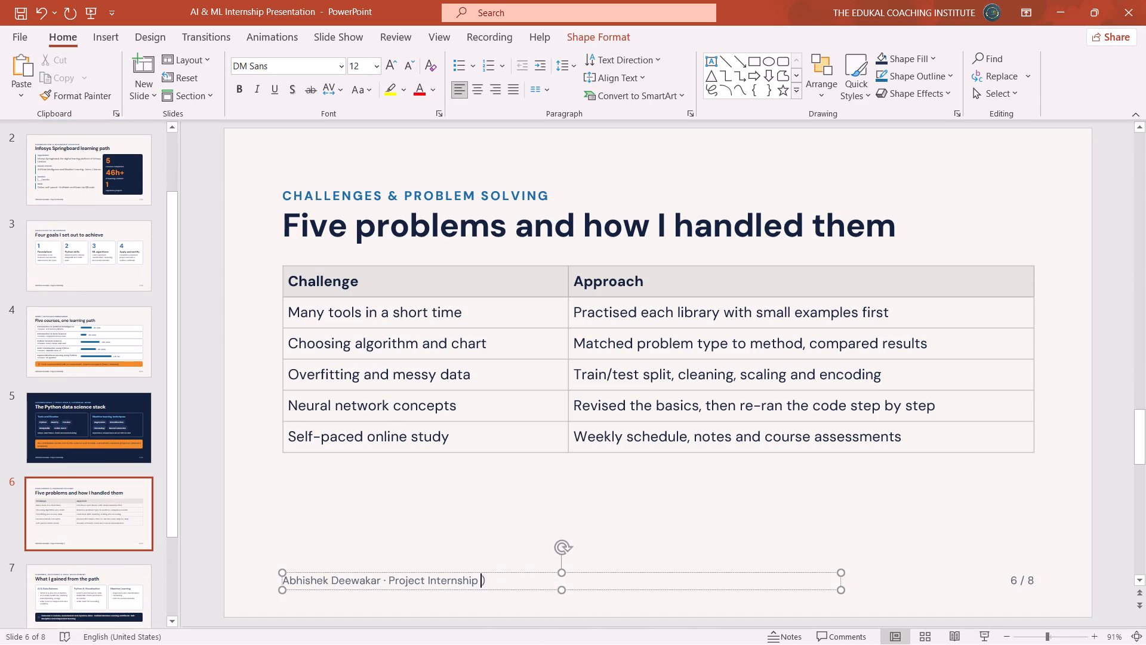
key(Right)
key(BackSpace)
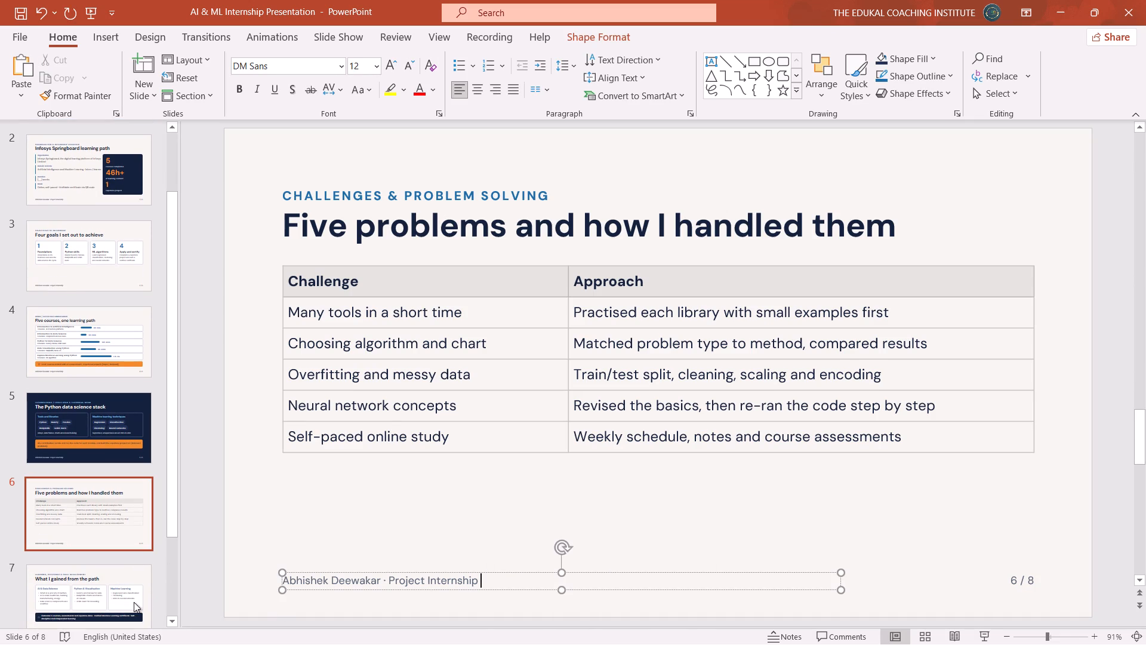
Remove the course code (IT304P) from the footer of slide 7, What I gained from the path.
click(128, 597)
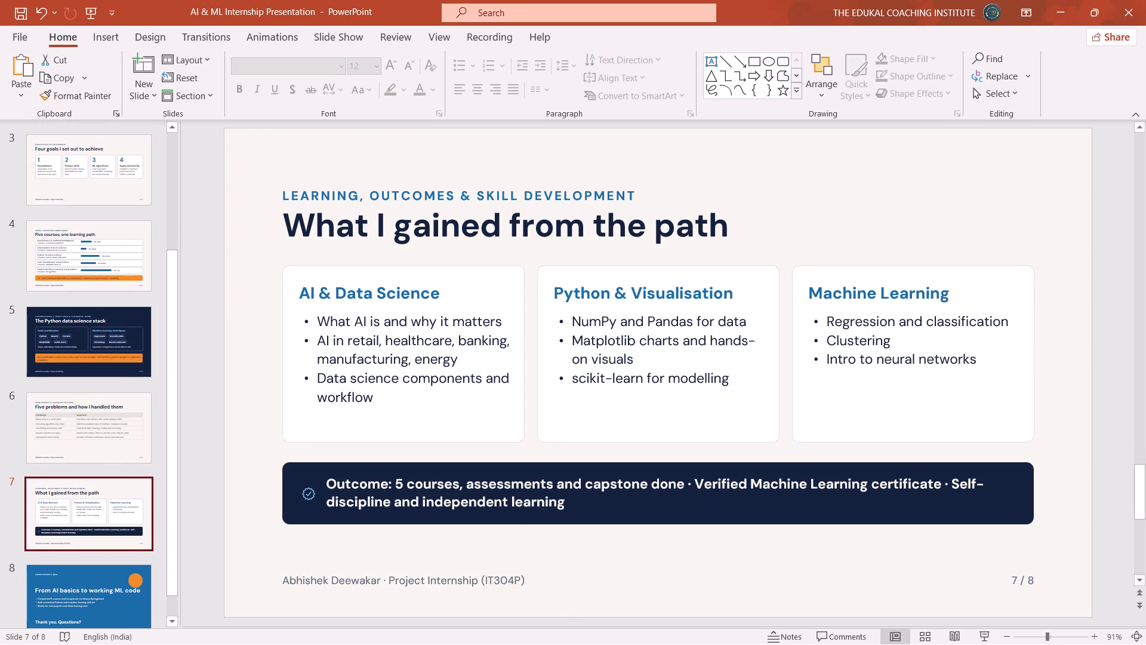
double_click(513, 579)
key(BackSpace)
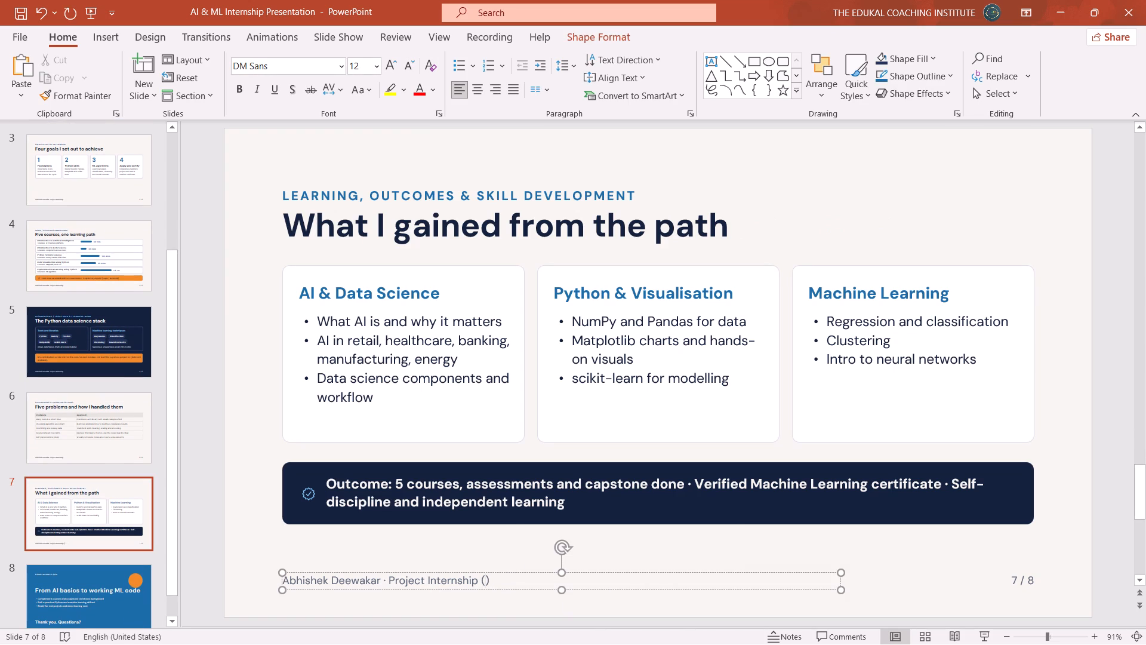
key(BackSpace)
key(Right)
key(BackSpace)
Remove the course code (IT304P) from the footer of slide 8, From AI basics to working ML code.
click(95, 585)
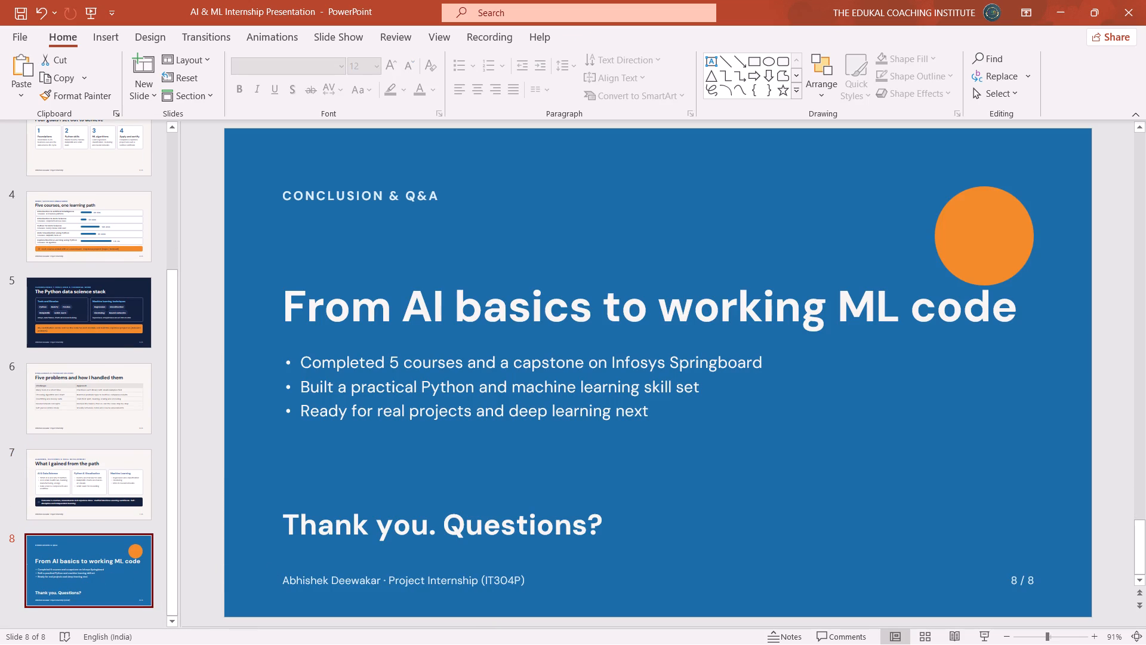
double_click(510, 584)
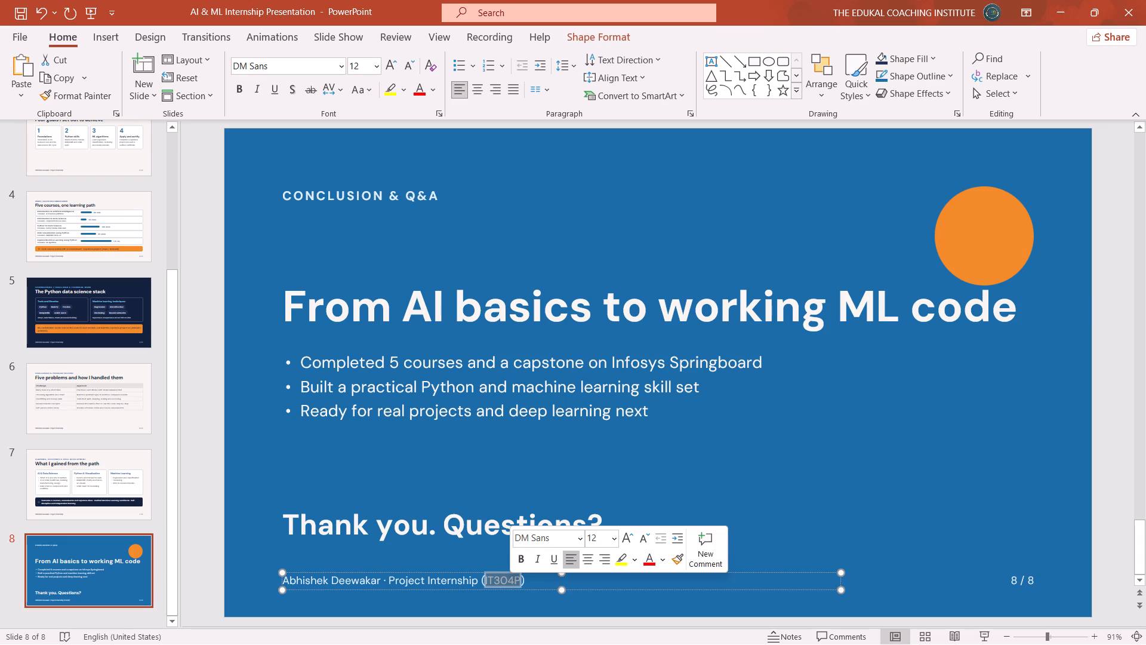
key(BackSpace)
key(BackSpace)
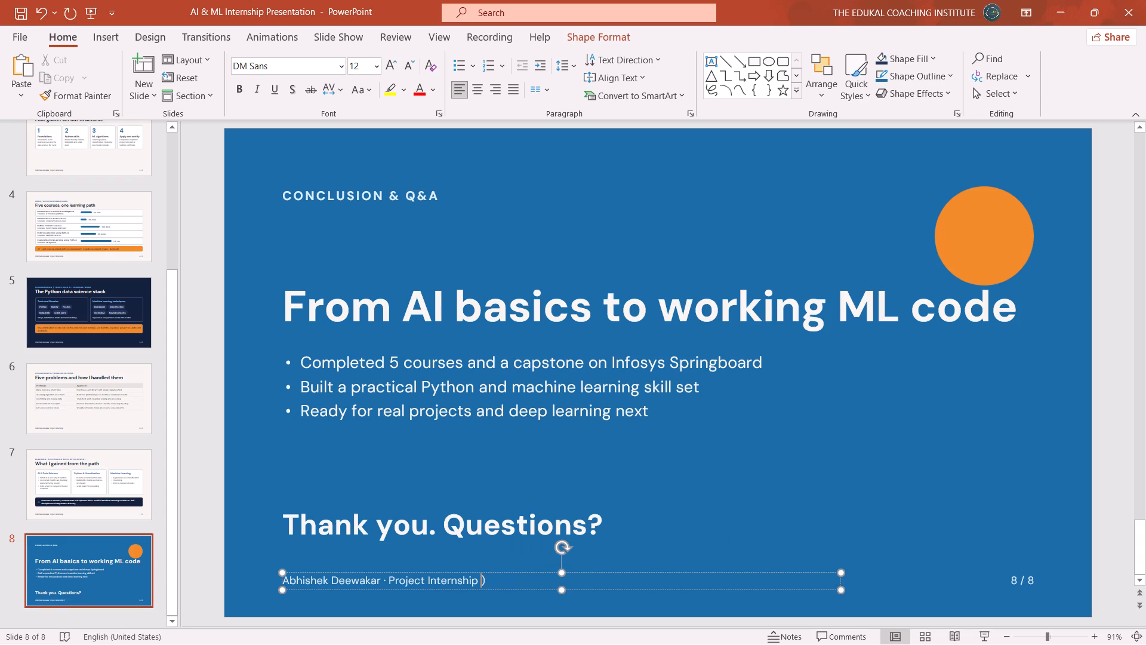
key(Right)
key(BackSpace)
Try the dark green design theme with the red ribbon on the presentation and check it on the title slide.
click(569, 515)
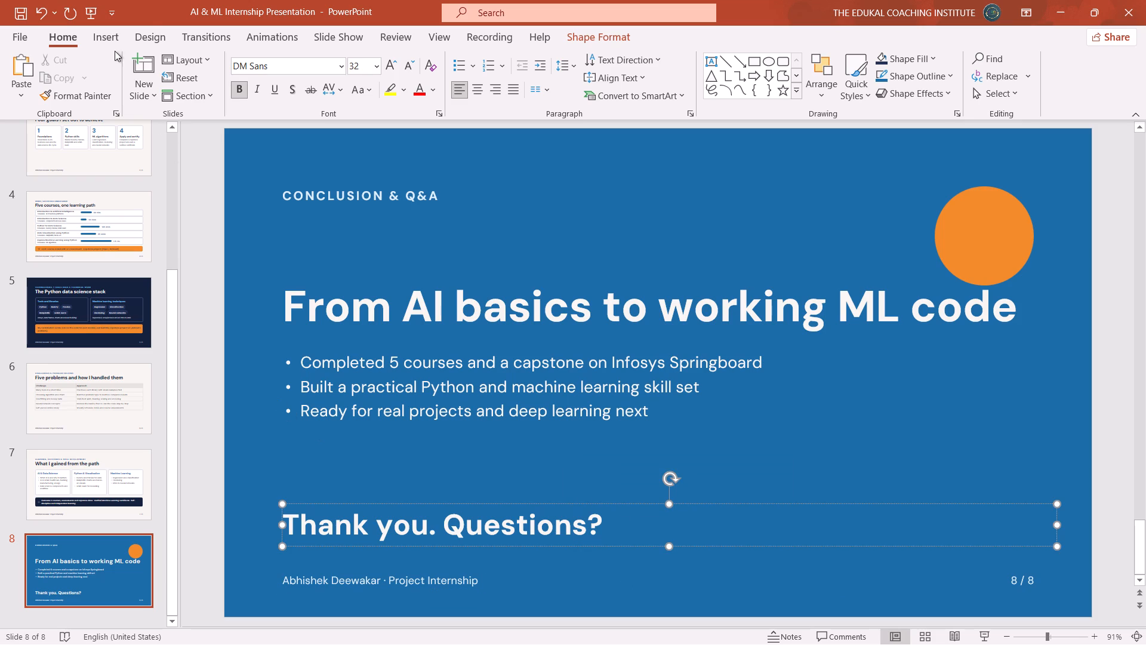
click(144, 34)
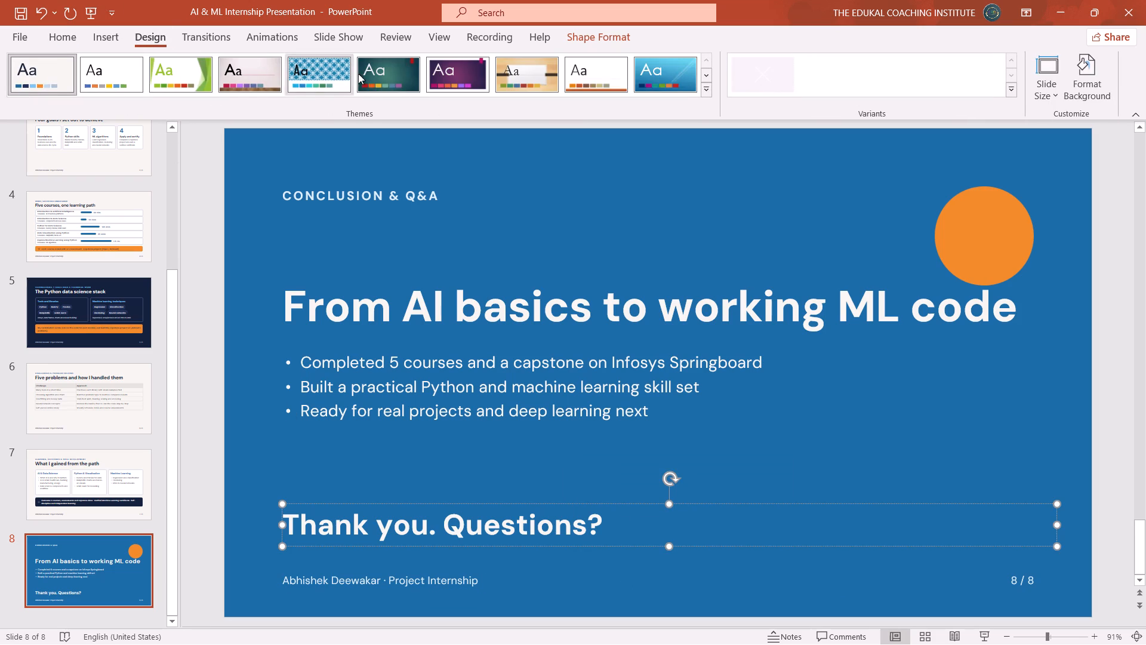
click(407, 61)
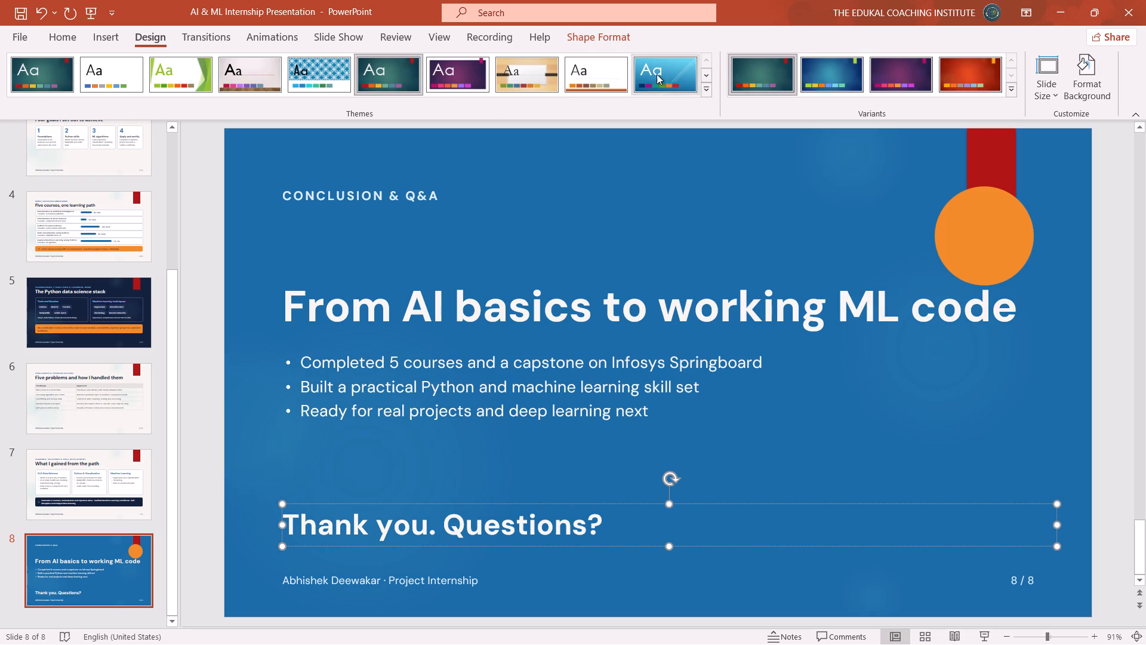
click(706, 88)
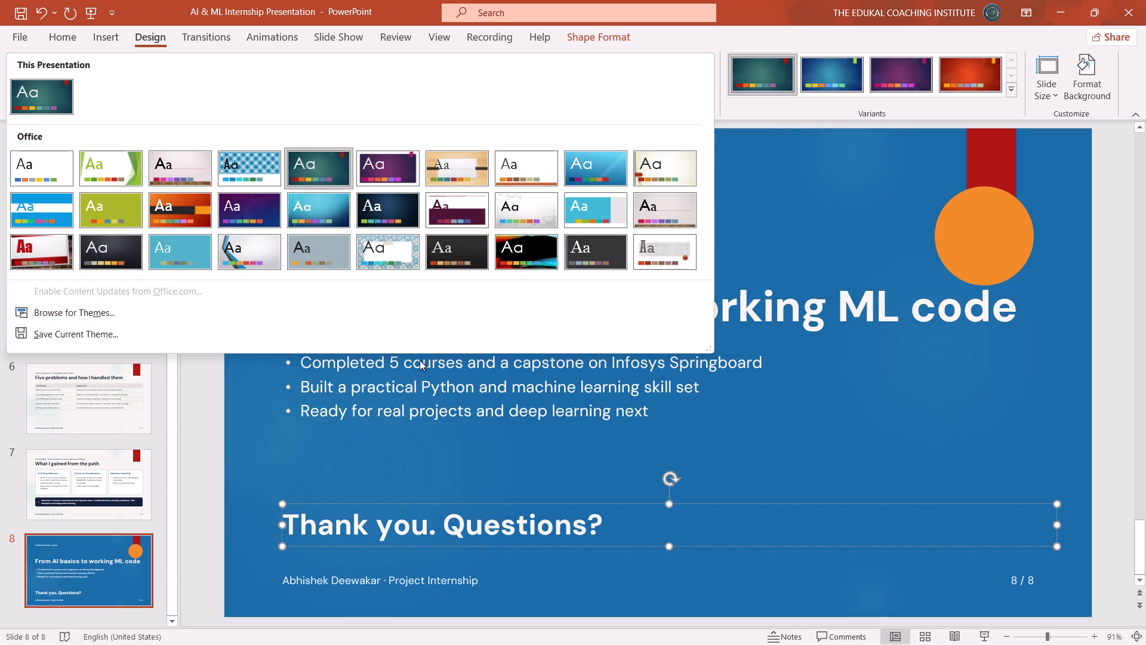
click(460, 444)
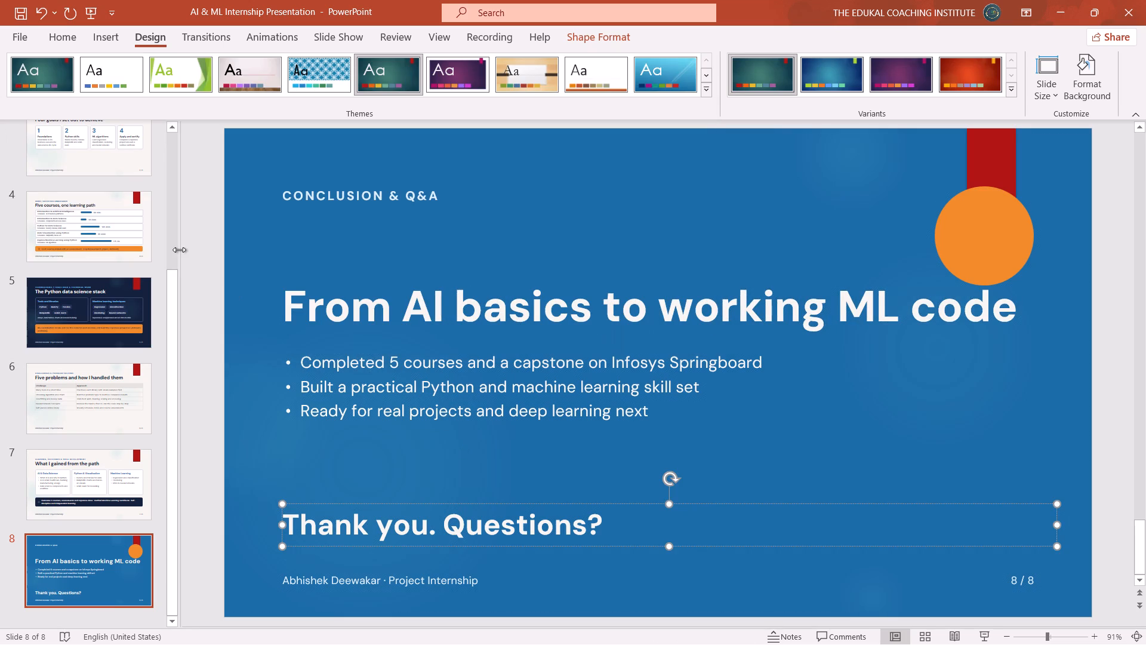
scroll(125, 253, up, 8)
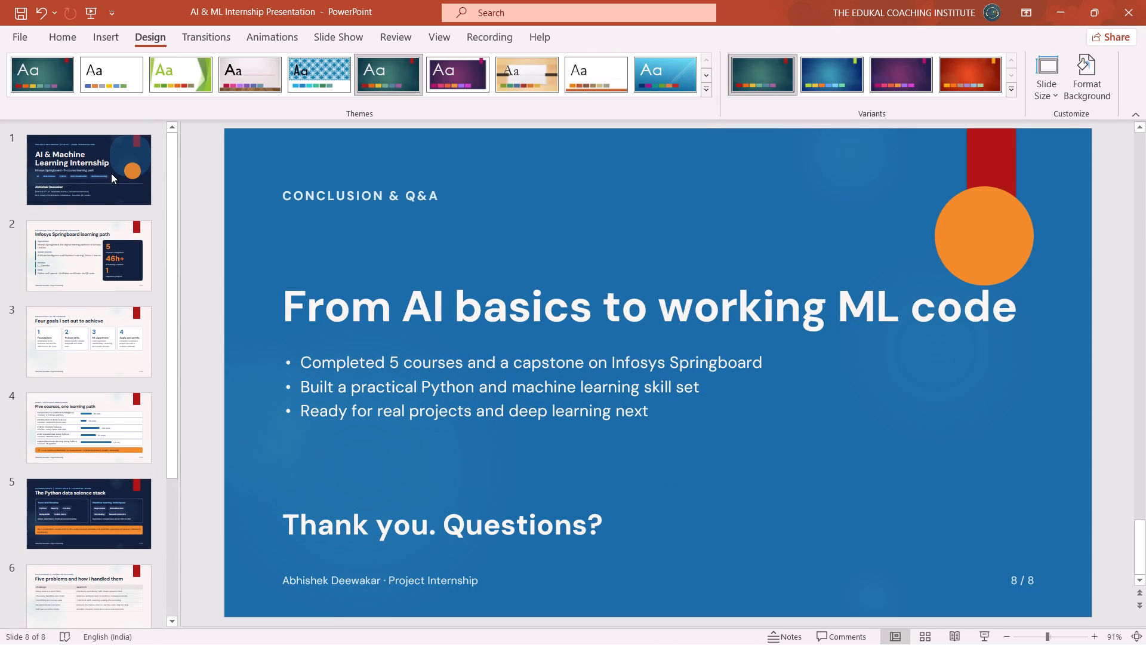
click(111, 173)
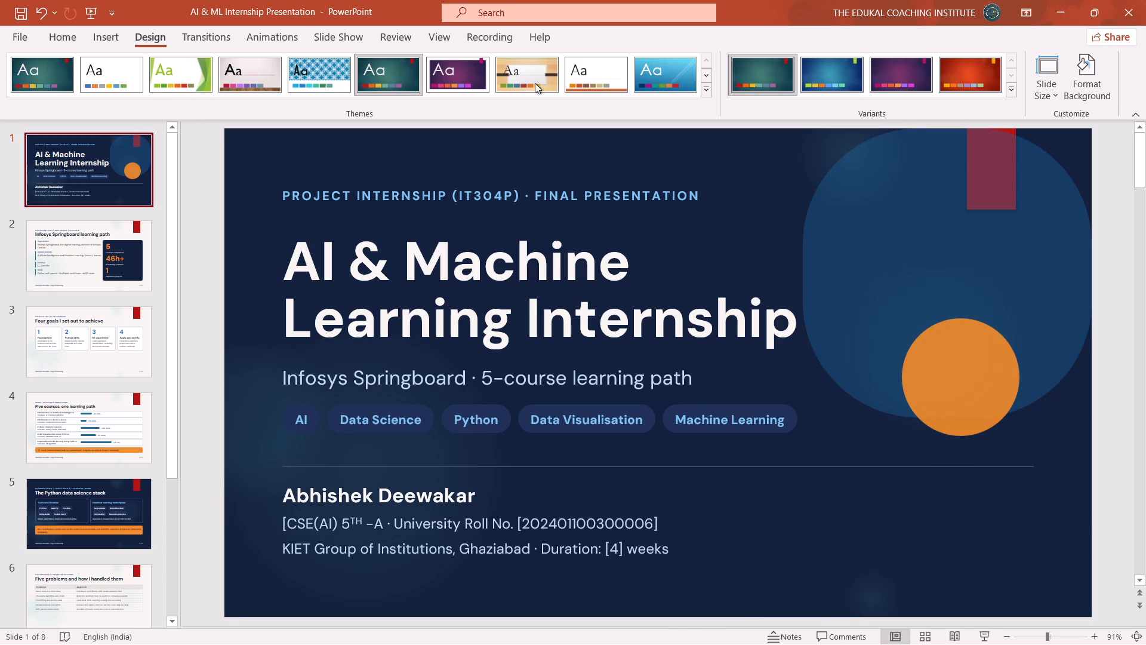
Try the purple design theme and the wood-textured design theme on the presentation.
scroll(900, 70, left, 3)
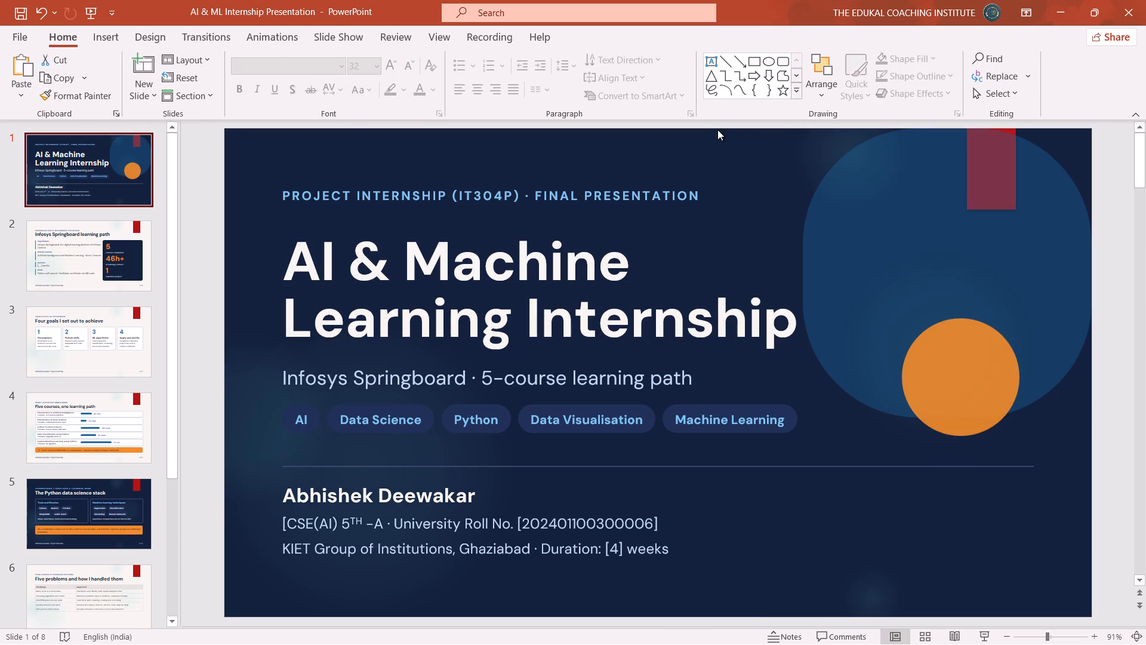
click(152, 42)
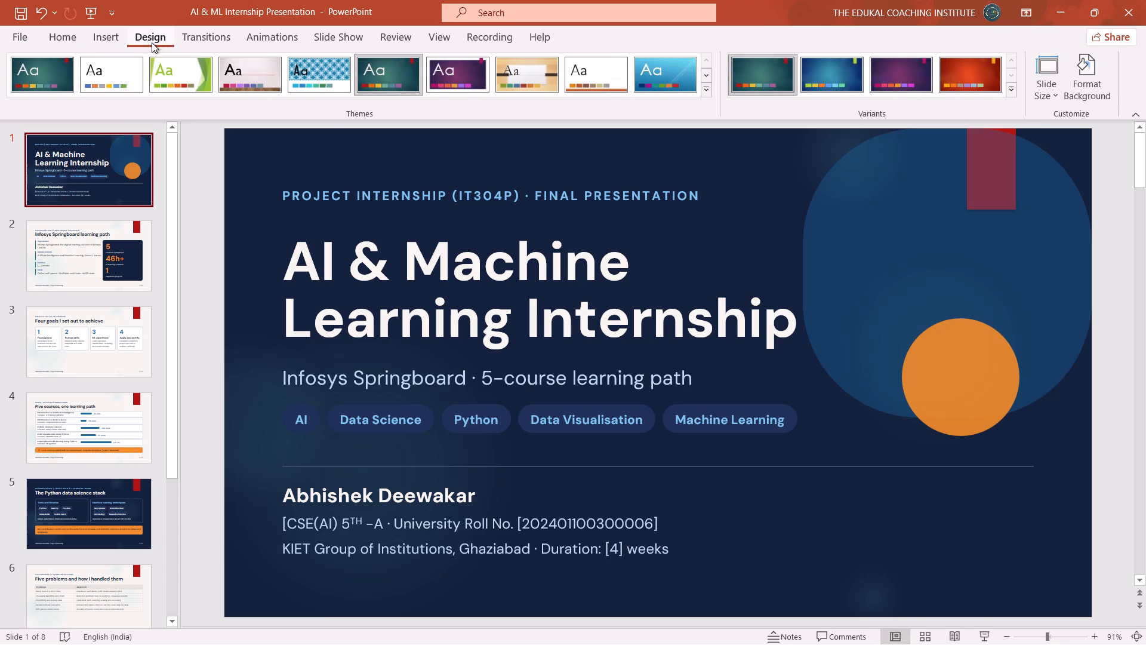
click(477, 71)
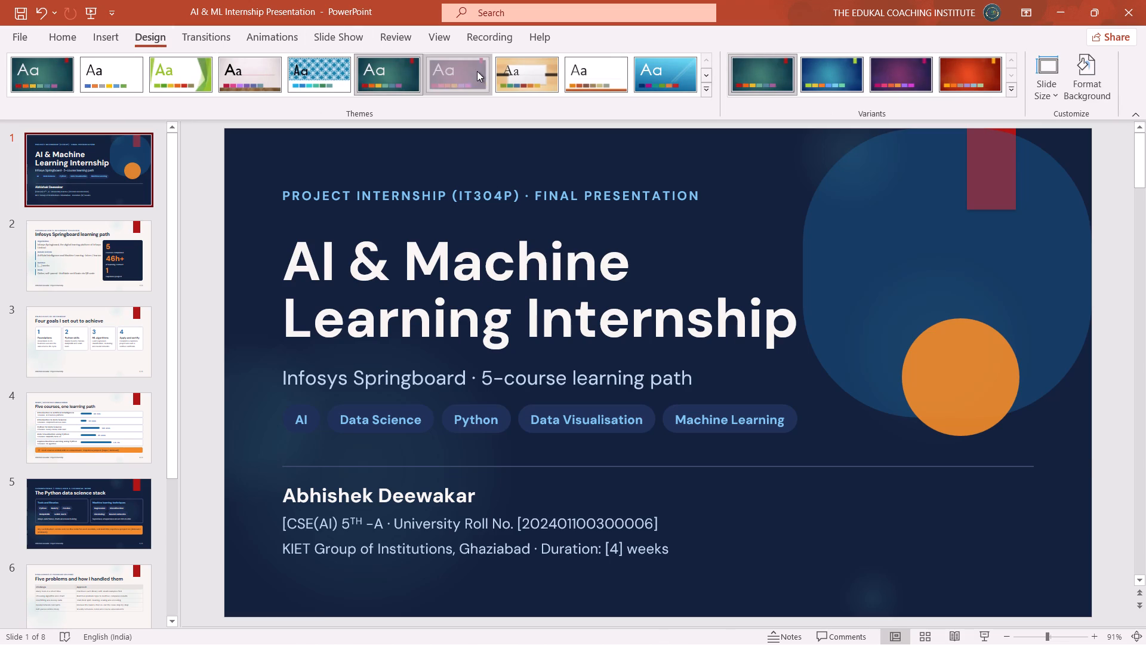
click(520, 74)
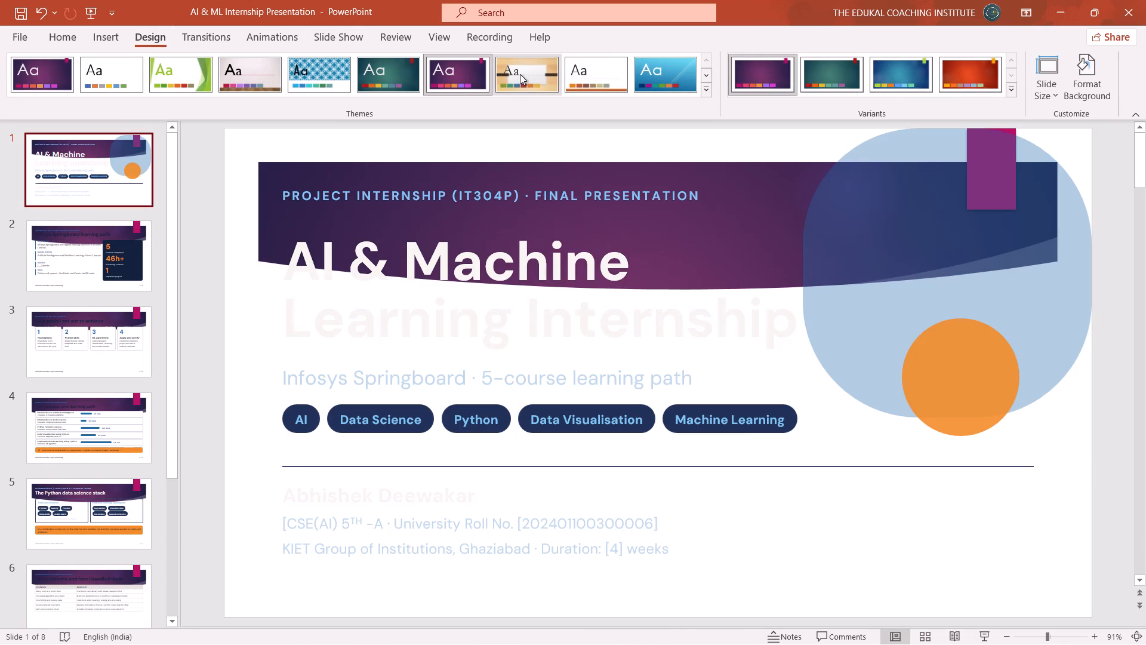
Apply the bright blue design theme with diagonal line accents to the whole presentation and check the slides.
click(660, 71)
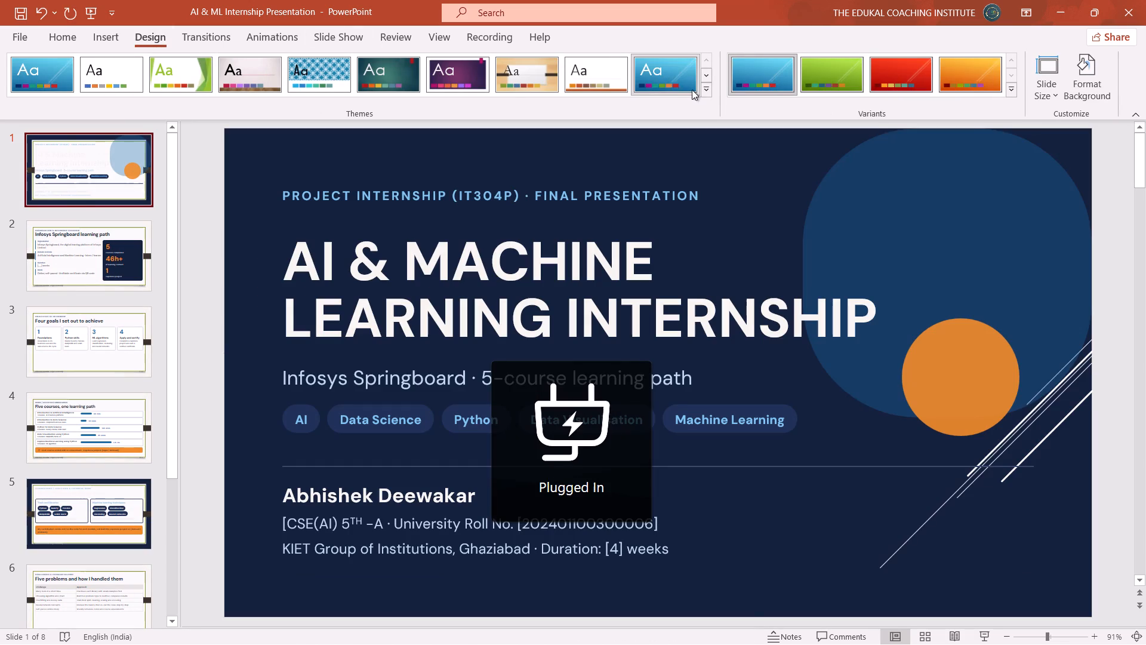
scroll(750, 350, down, 3)
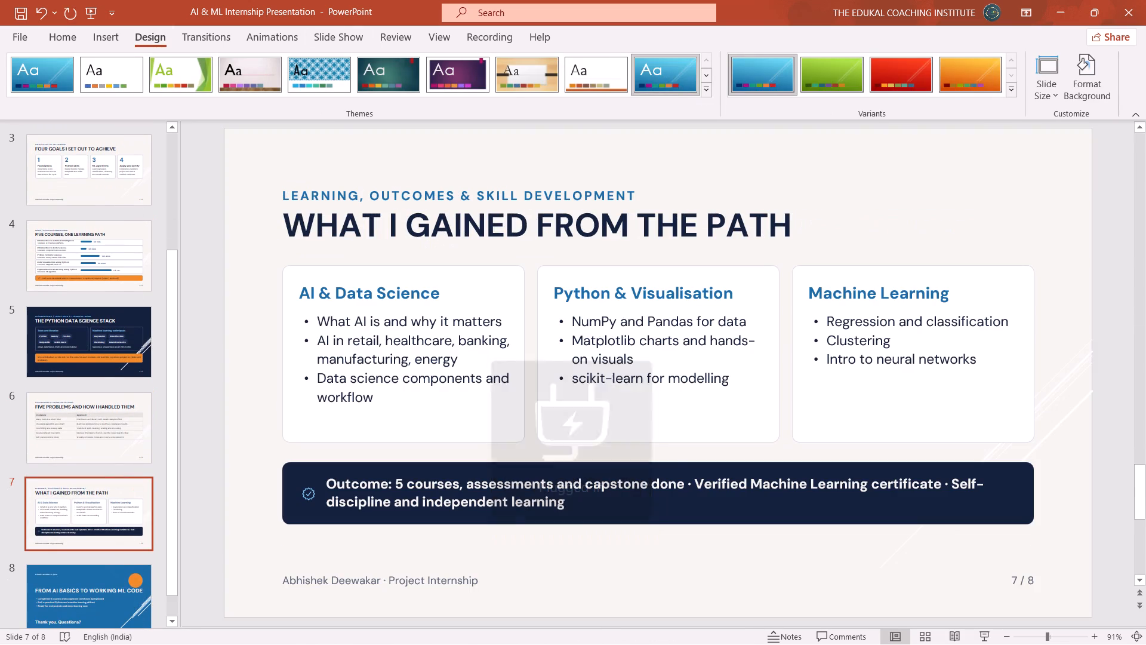
click(671, 83)
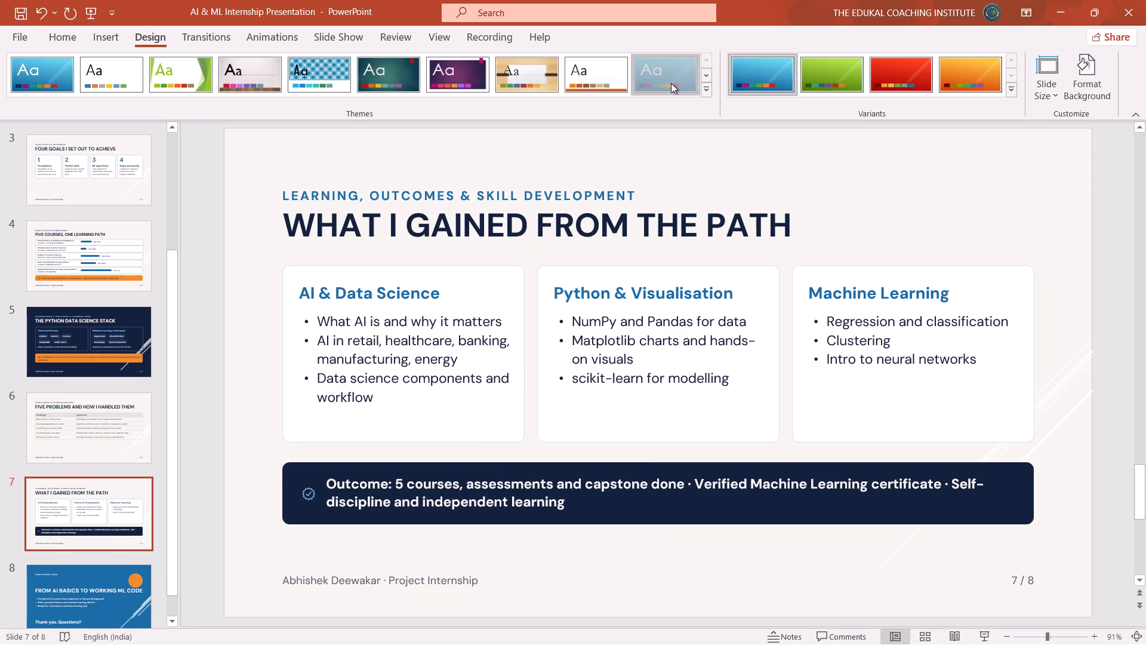
scroll(627, 354, up, 6)
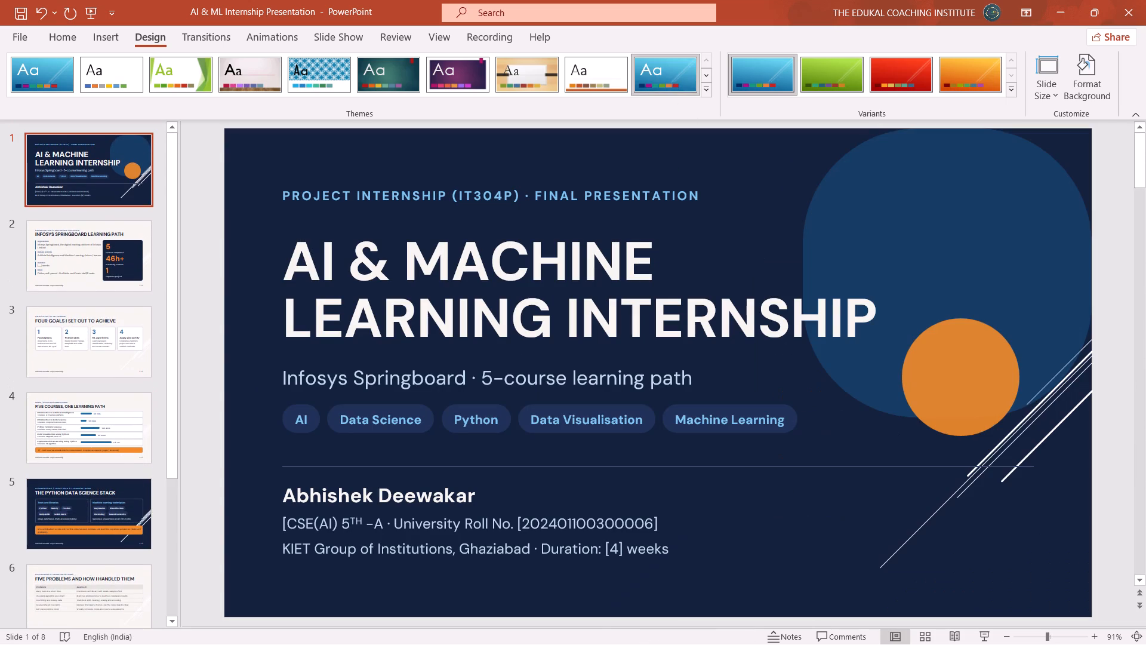
Apply the Morph transition to slide 1, the AI & Machine Learning Internship title slide.
click(204, 38)
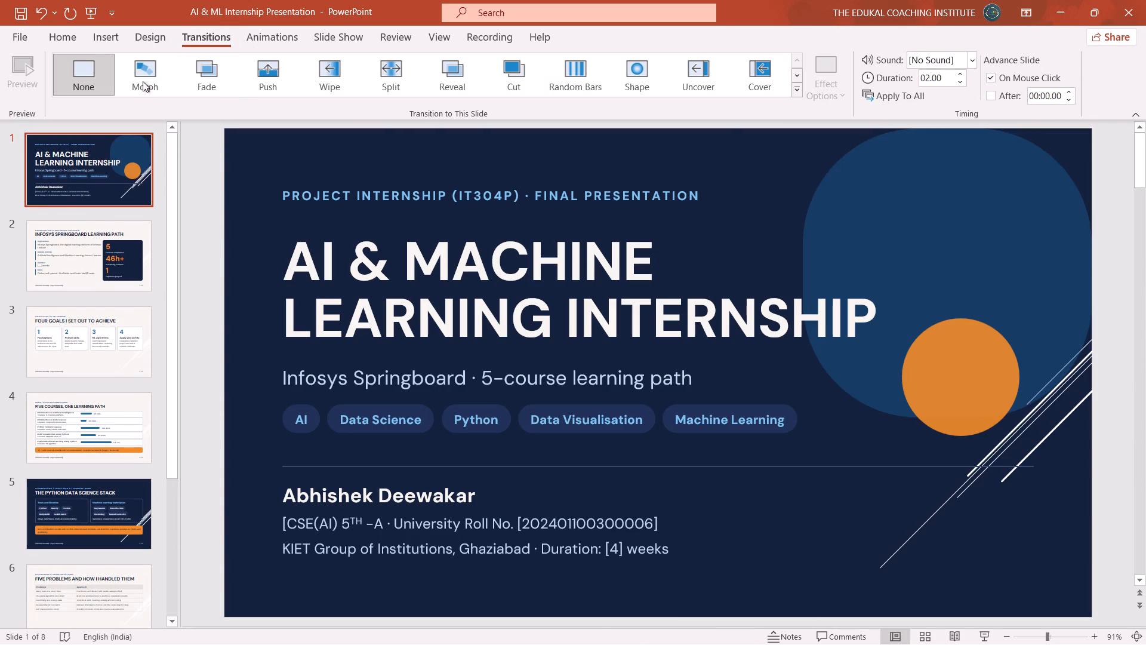
click(143, 81)
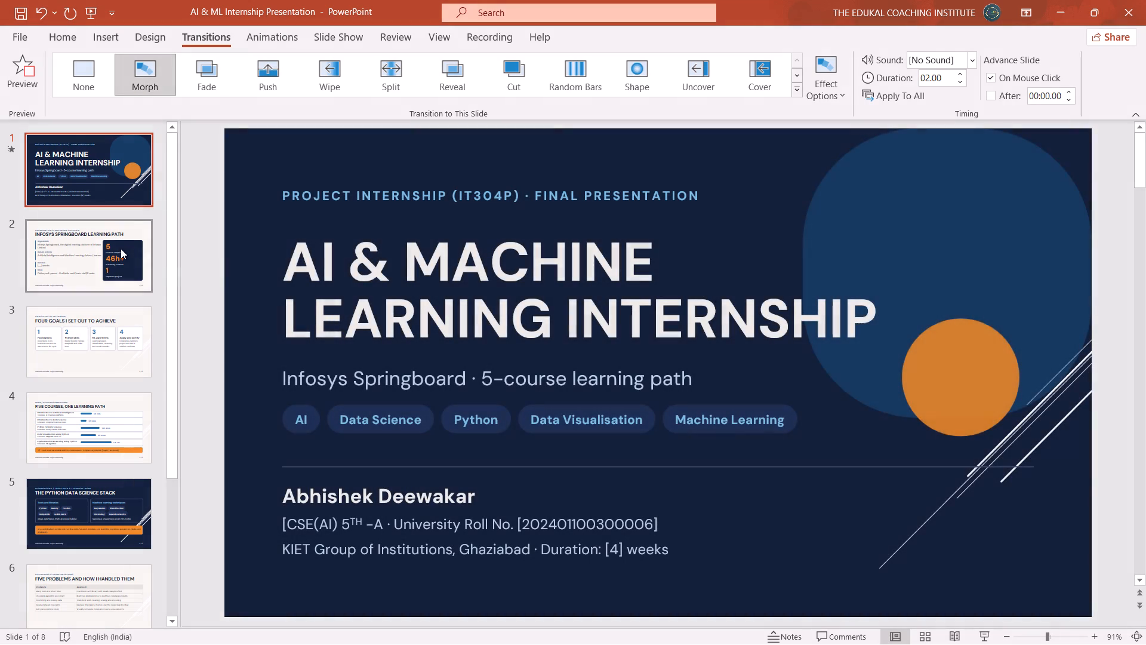
Apply the Fade transition to slide 2, Infosys Springboard learning path.
click(121, 251)
click(198, 77)
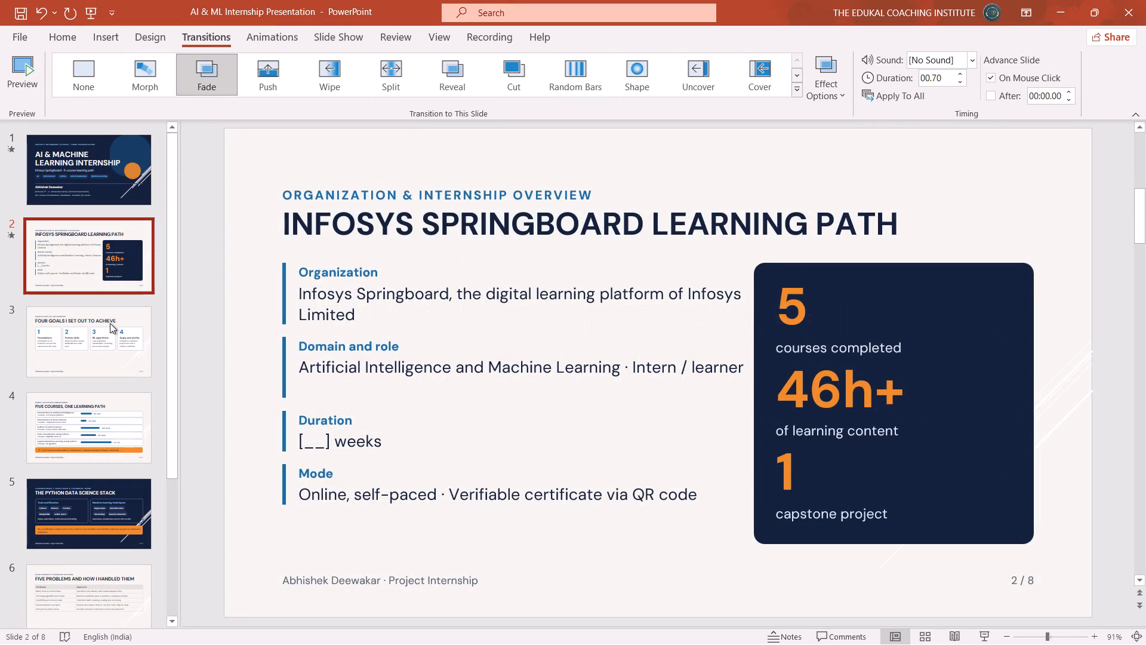
Apply the Wipe transition to slide 3, Four goals I set out to achieve.
click(110, 323)
click(321, 62)
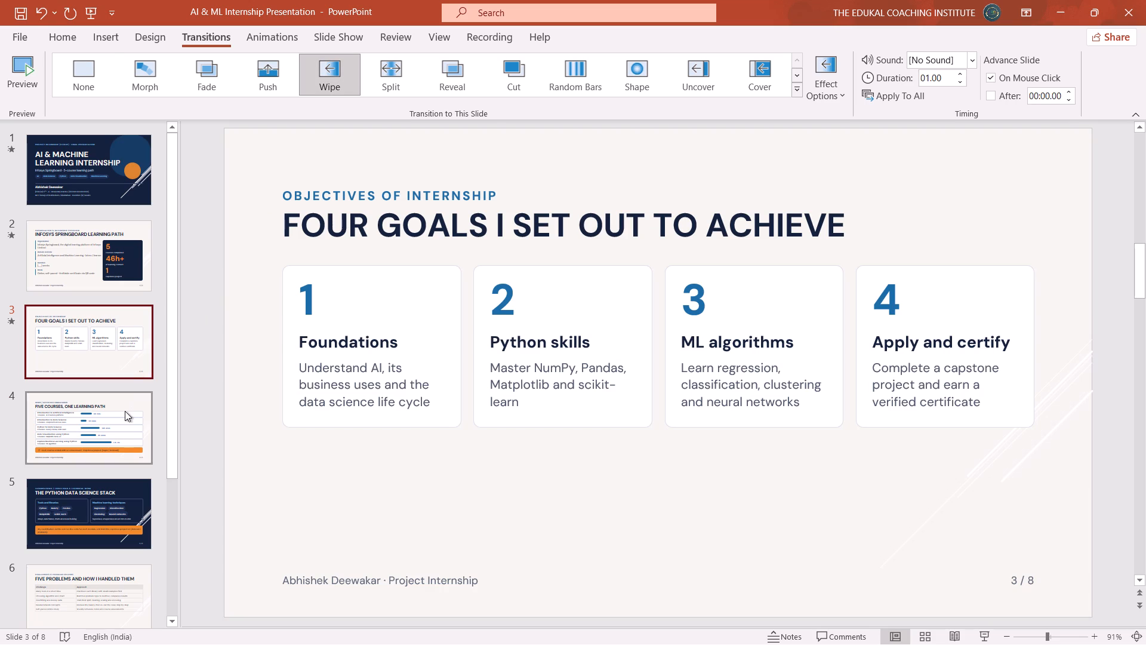
Apply the Random Bars transition to slide 4, Five courses, one learning path.
click(125, 411)
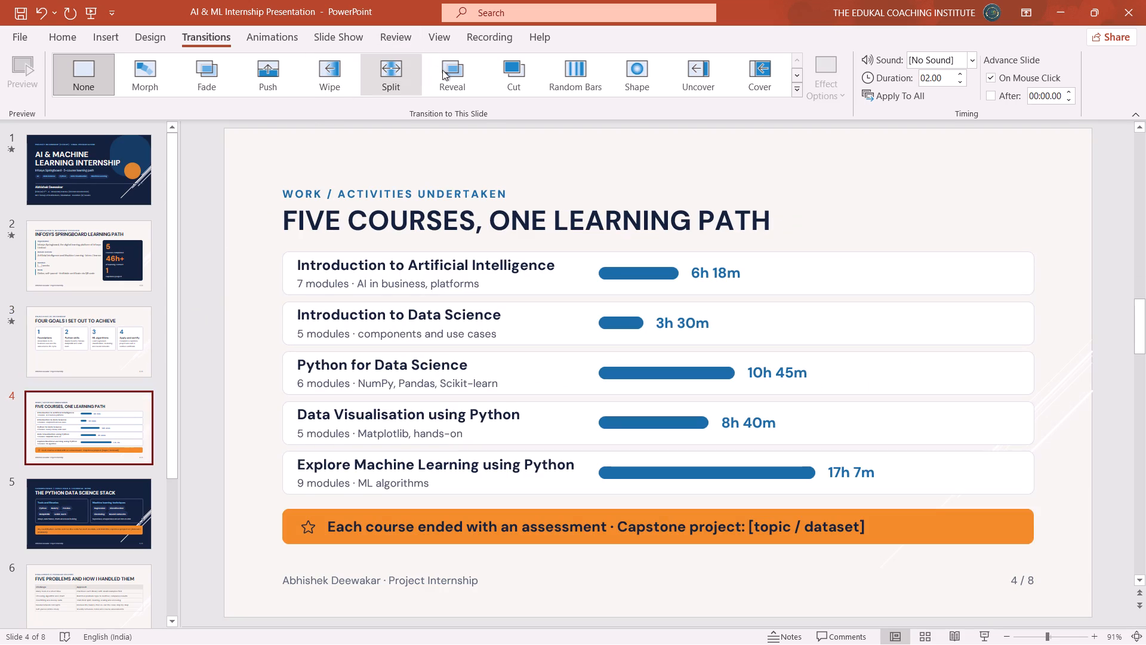
click(583, 65)
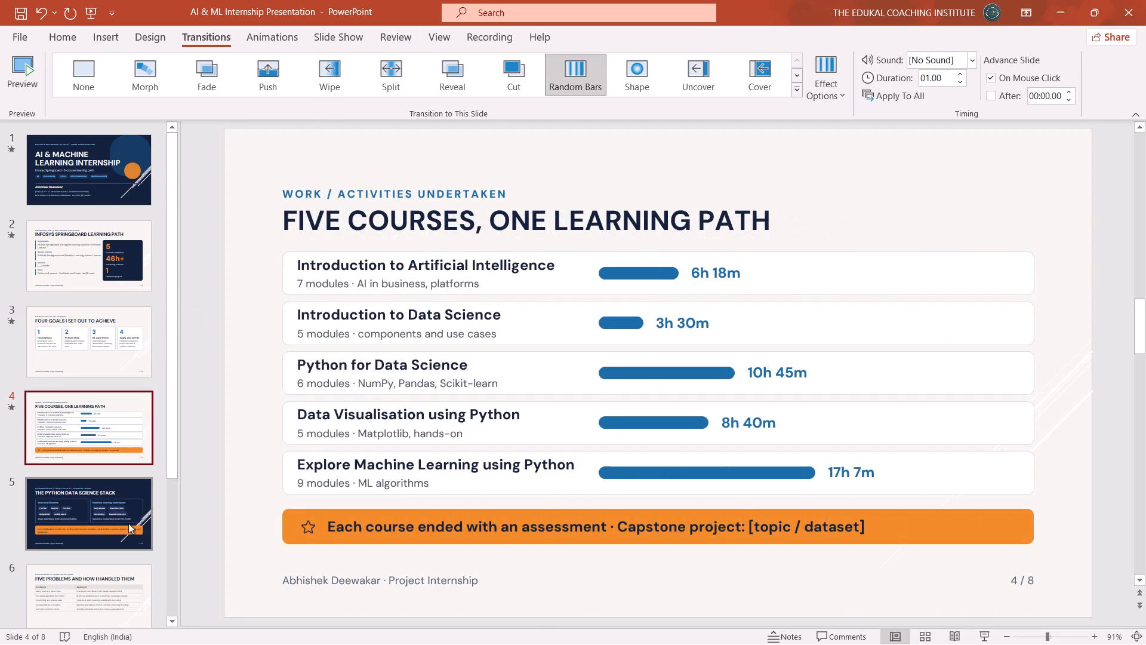
Apply the Shape transition to slide 5, The Python Data Science Stack.
click(104, 508)
click(651, 82)
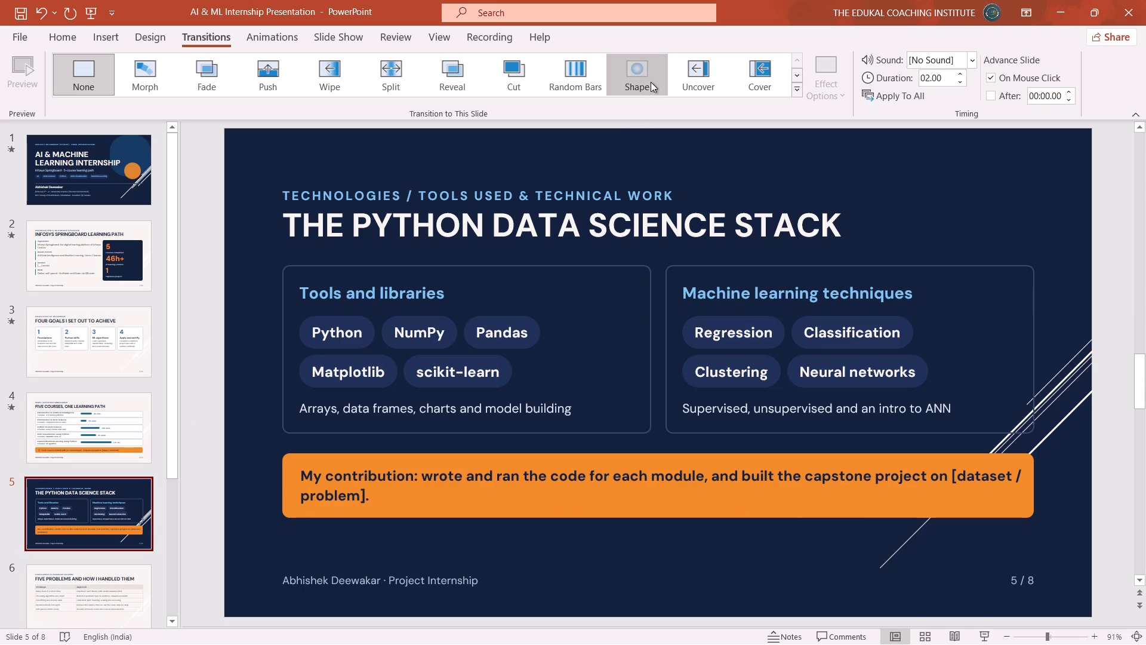
Apply the Cover transition to slide 6, Five problems and how I handled them.
scroll(60, 602, down, 1)
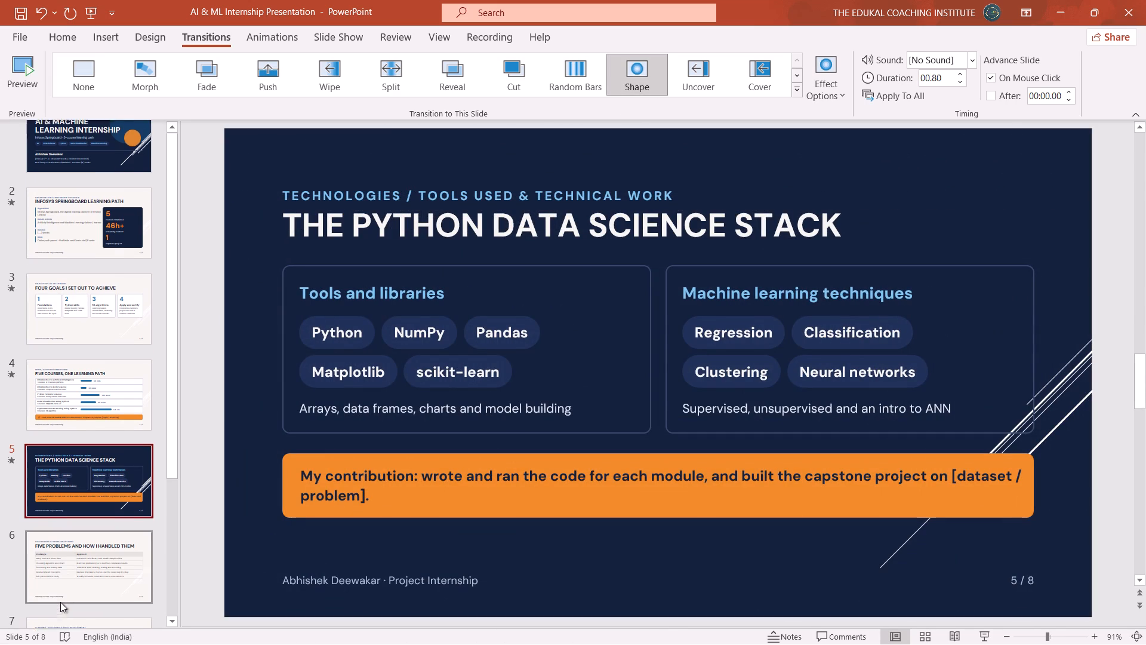
scroll(60, 602, down, 1)
click(75, 557)
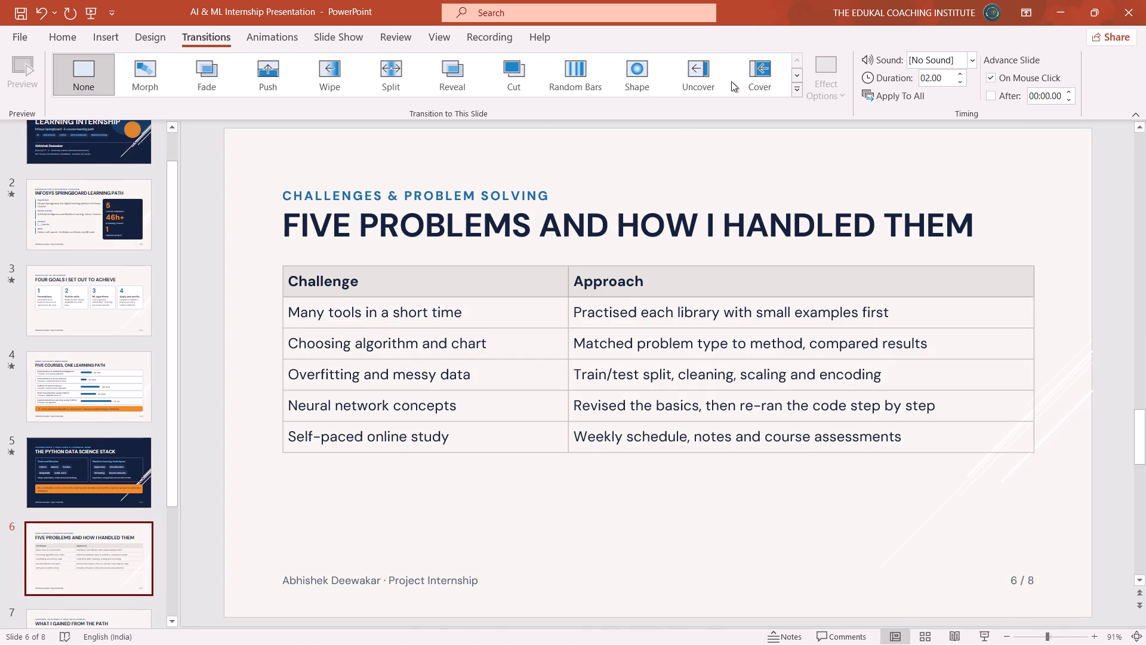
click(754, 72)
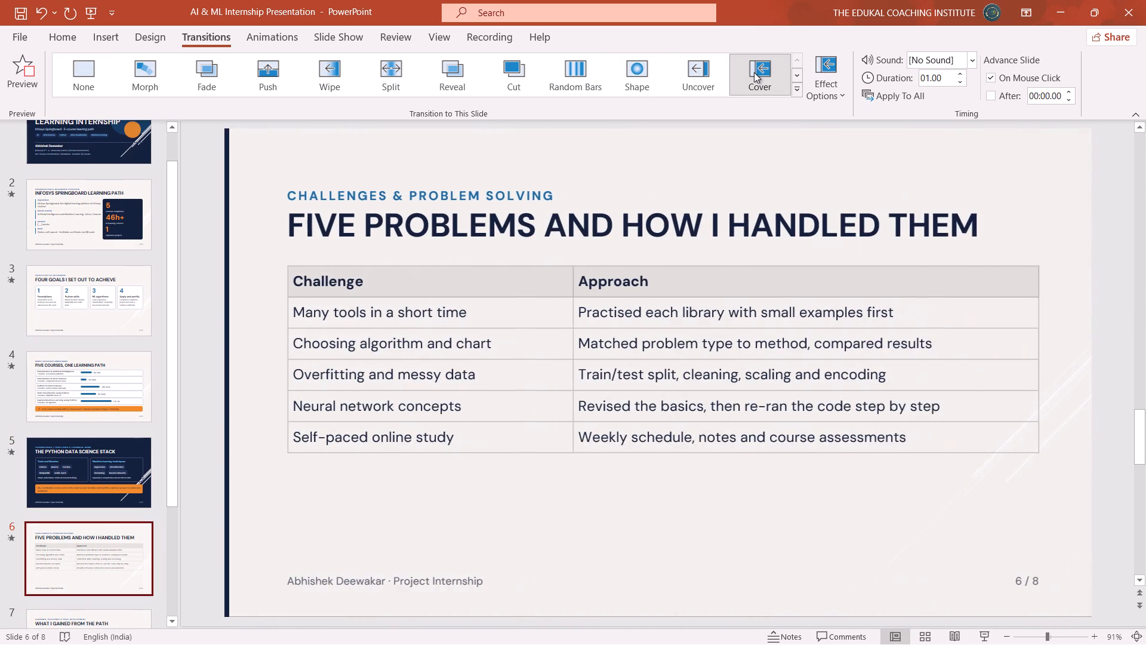
Apply the Flip transition to slide 7, What I gained from the path.
scroll(148, 500, down, 1)
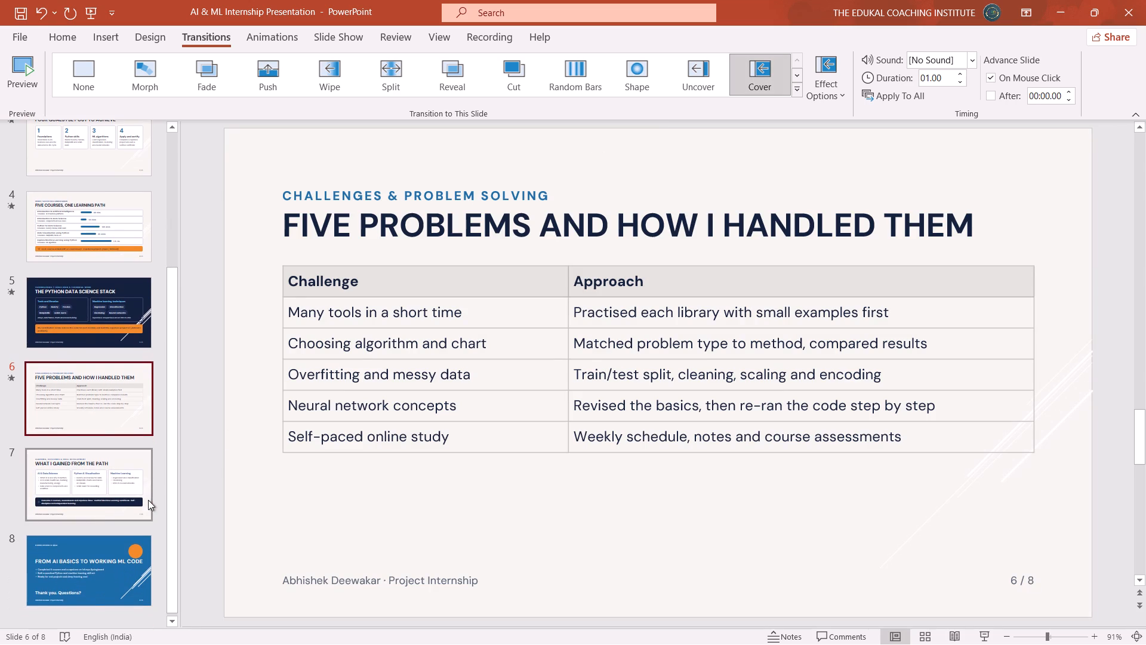
click(111, 497)
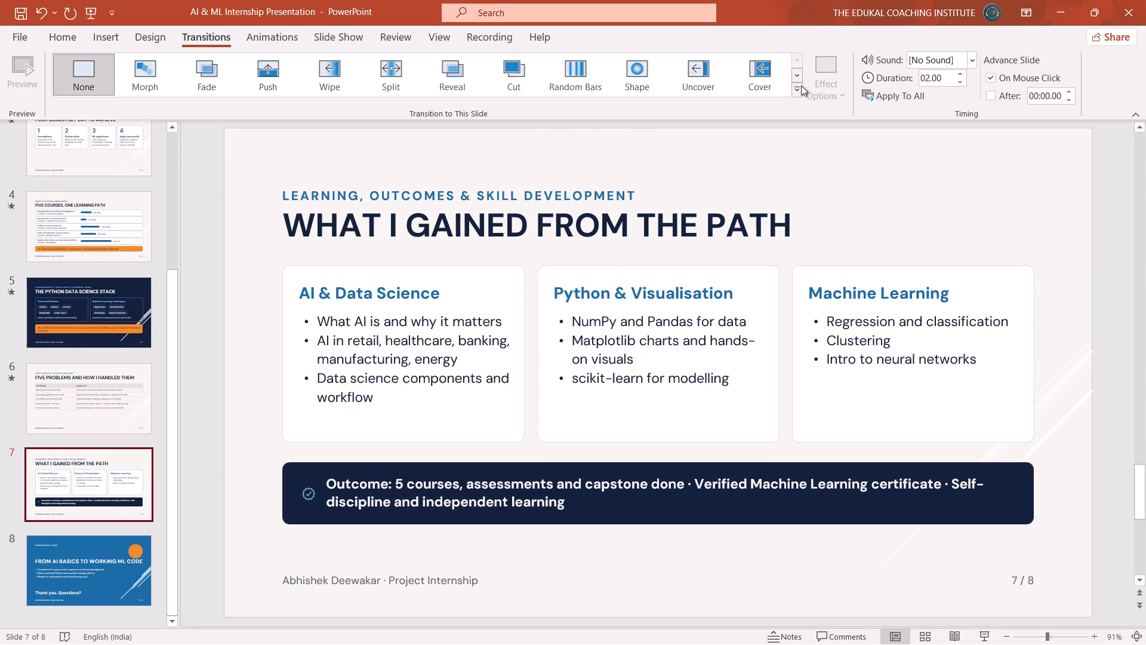
click(799, 90)
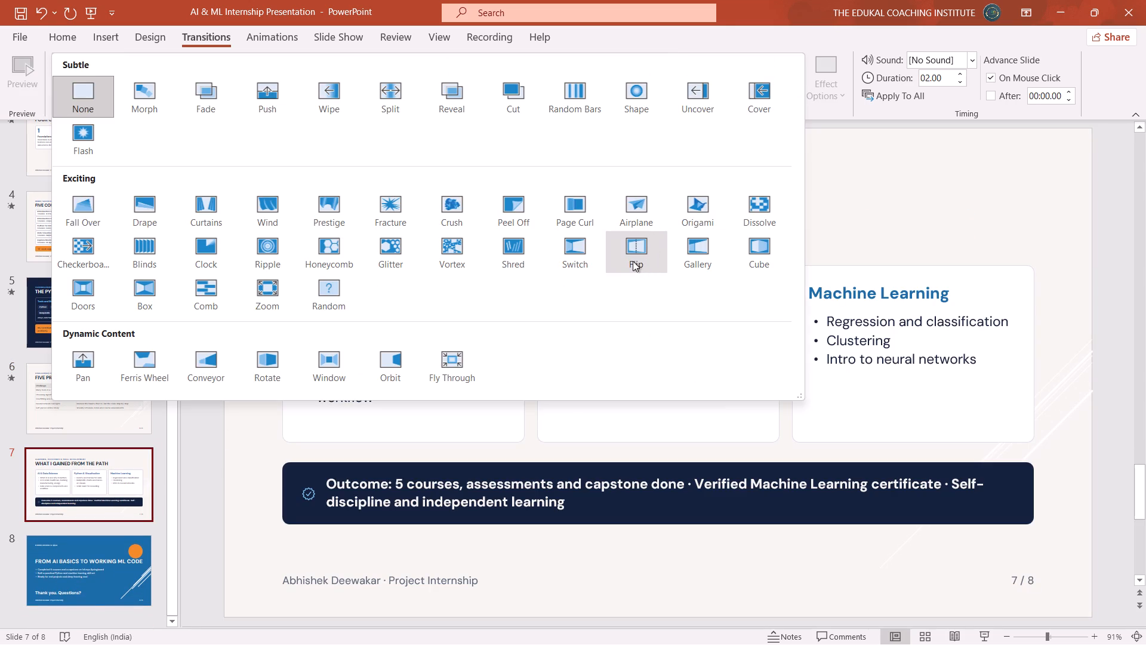
click(633, 261)
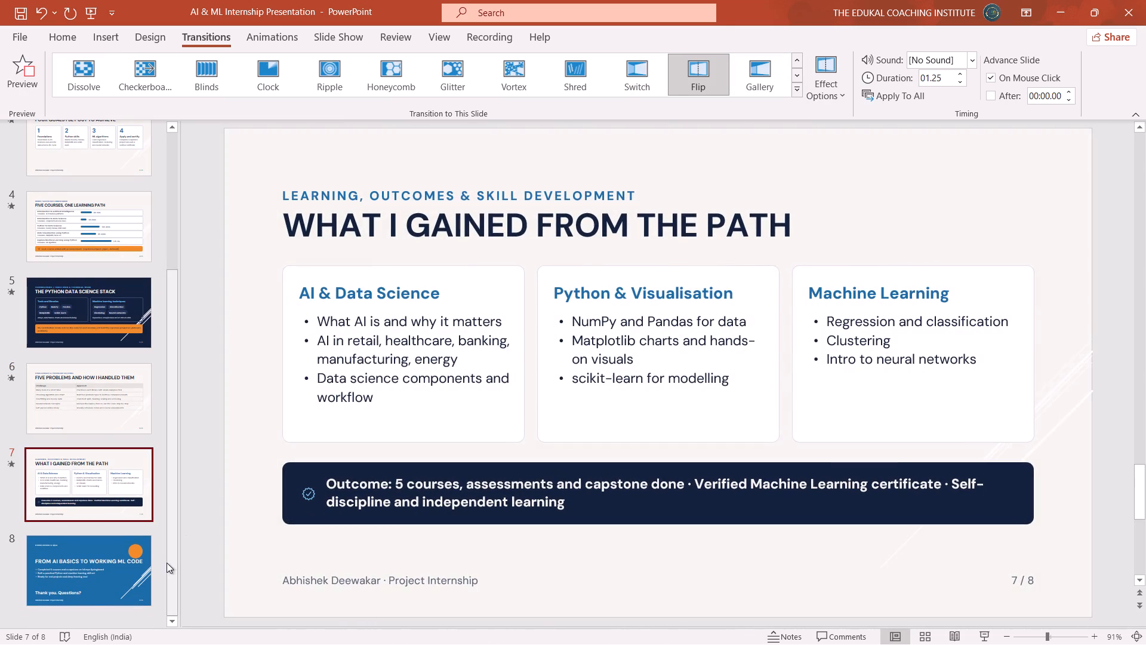
Apply the Page Curl transition to slide 8, the From AI basics to working ML code conclusion slide.
click(114, 565)
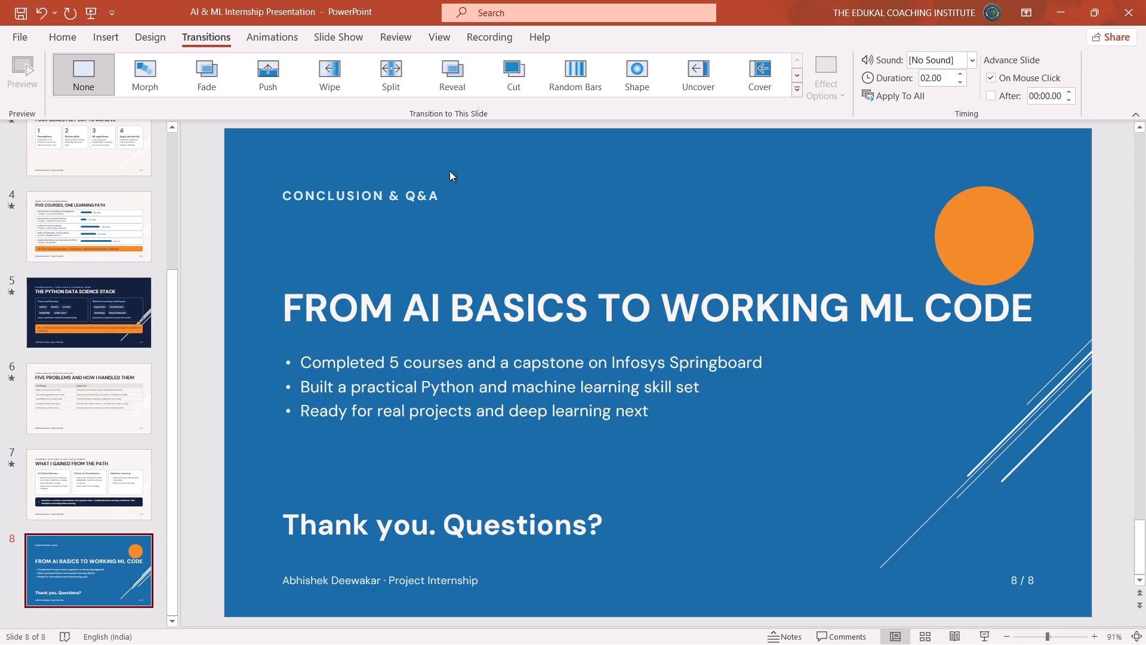
click(797, 88)
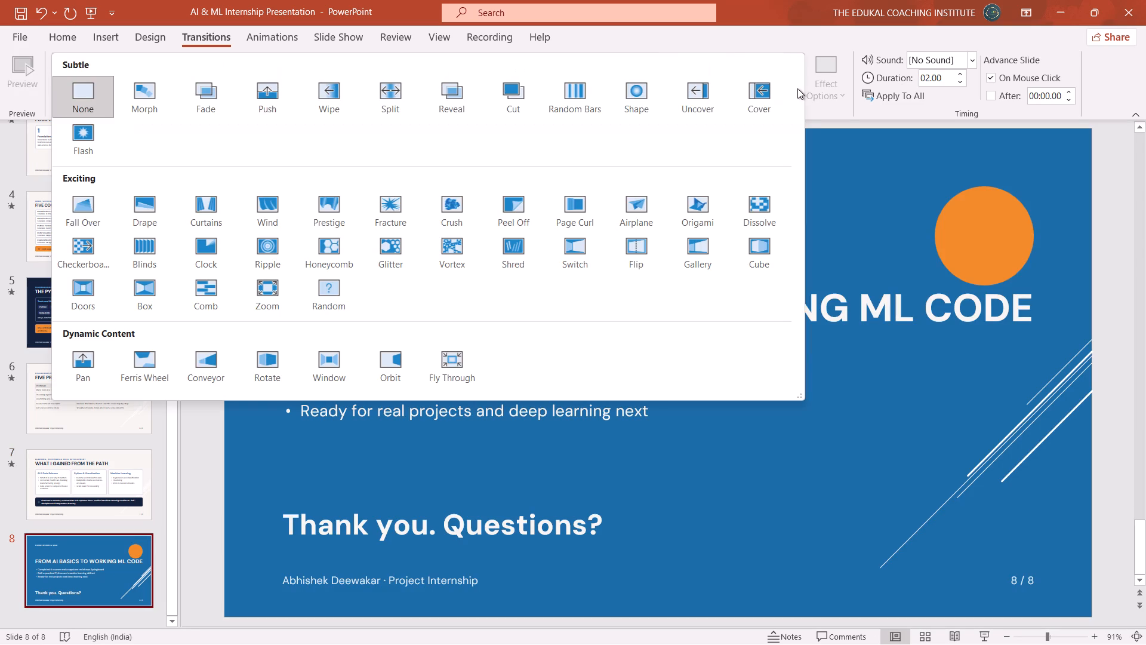
click(571, 200)
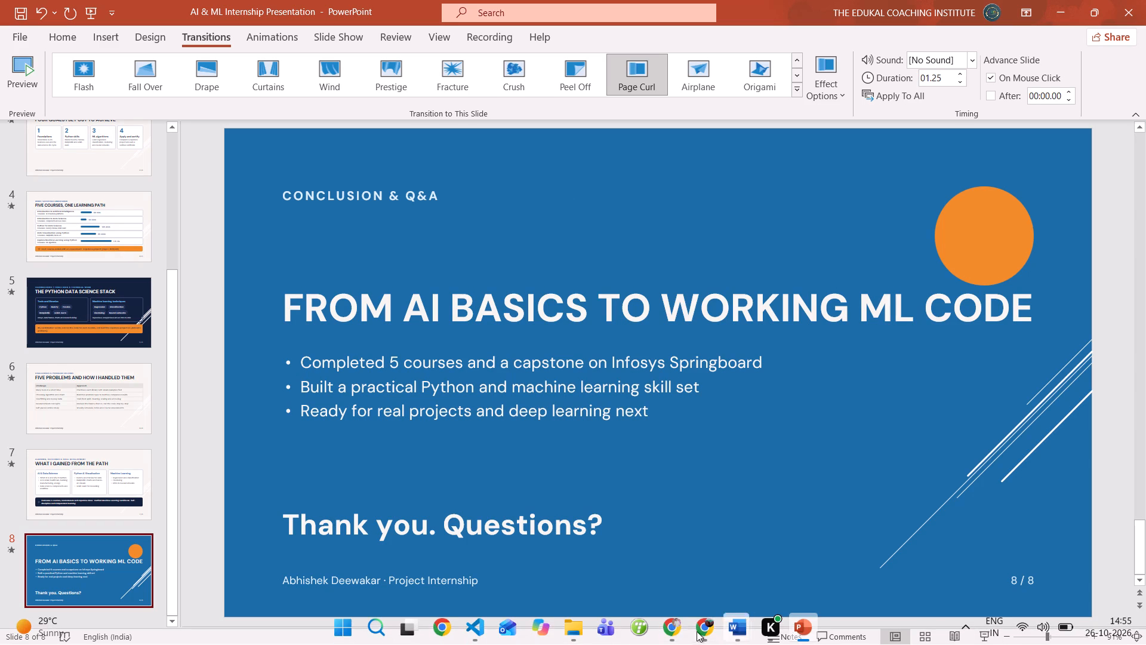
Switch to Chrome and select the web address of the Infosys Springboard Machine Learning overview page.
click(701, 631)
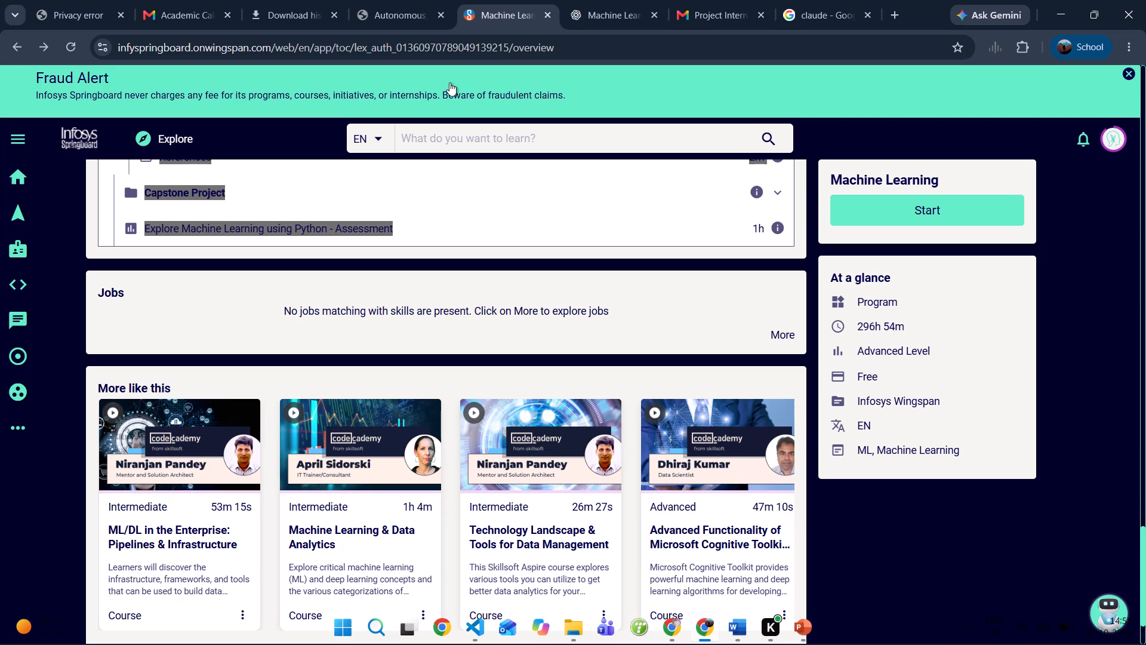
click(576, 45)
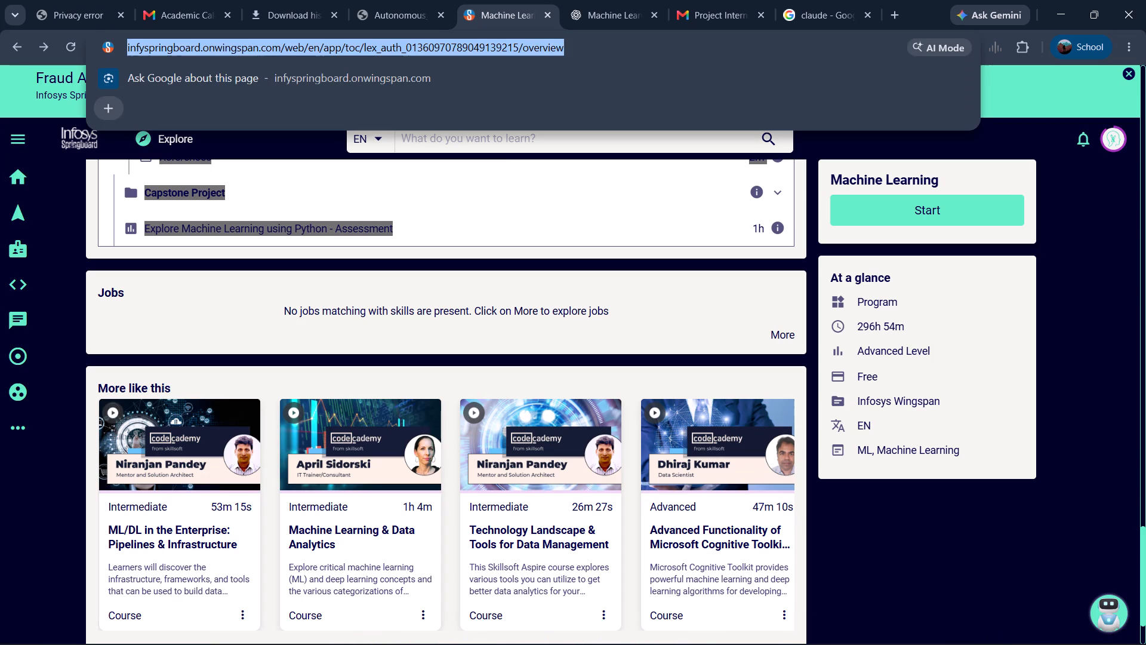
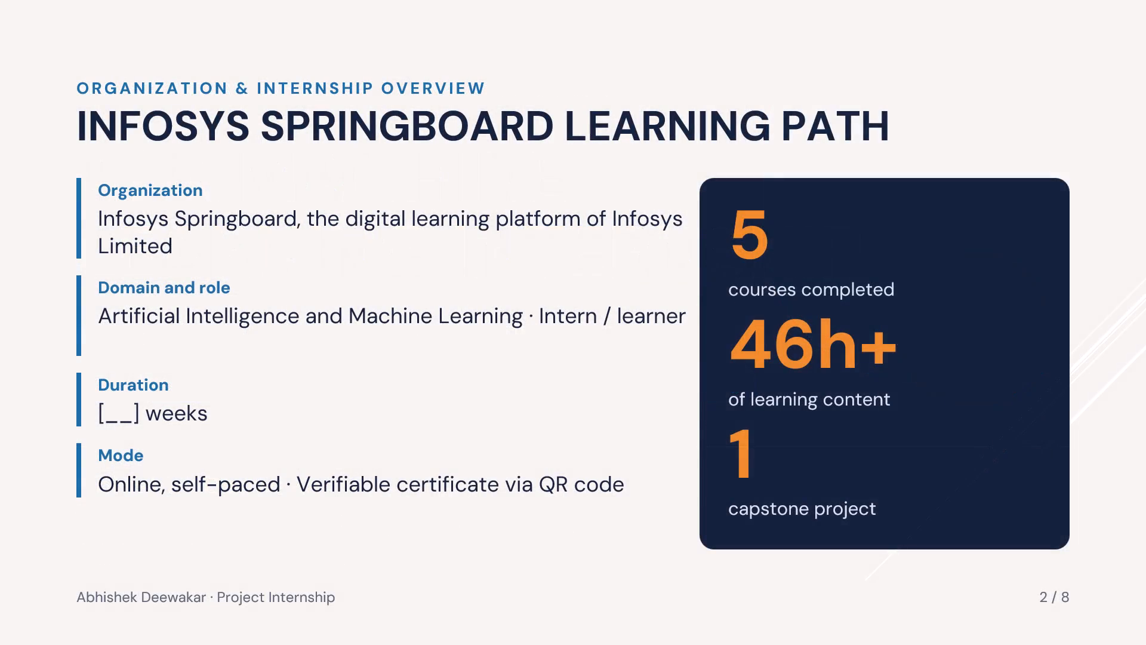
Play the slide show from slide 2 through the conclusion slide to check the transitions, and exit it.
key(Right)
key(Right)
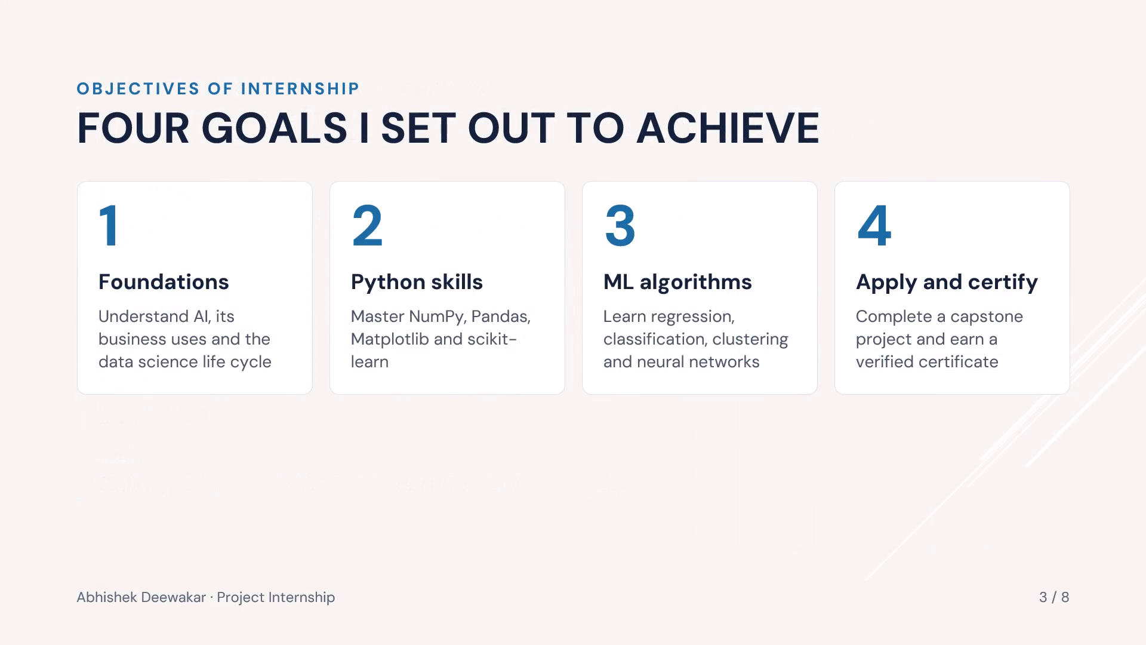
key(Right)
key(Right)
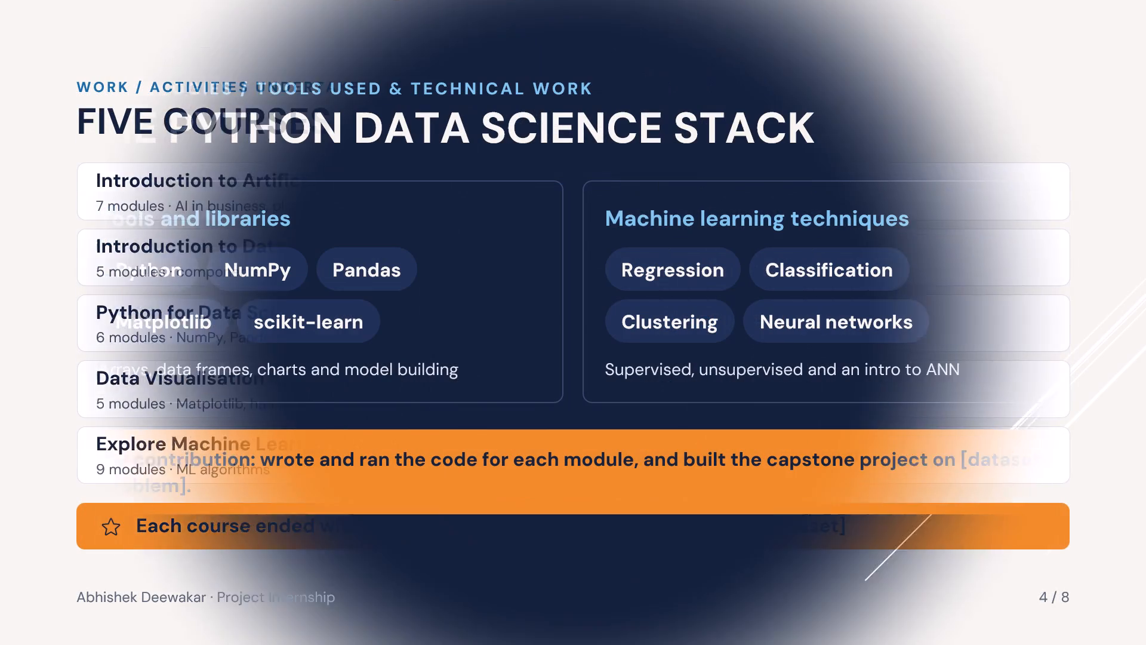
key(Right)
key(Right)
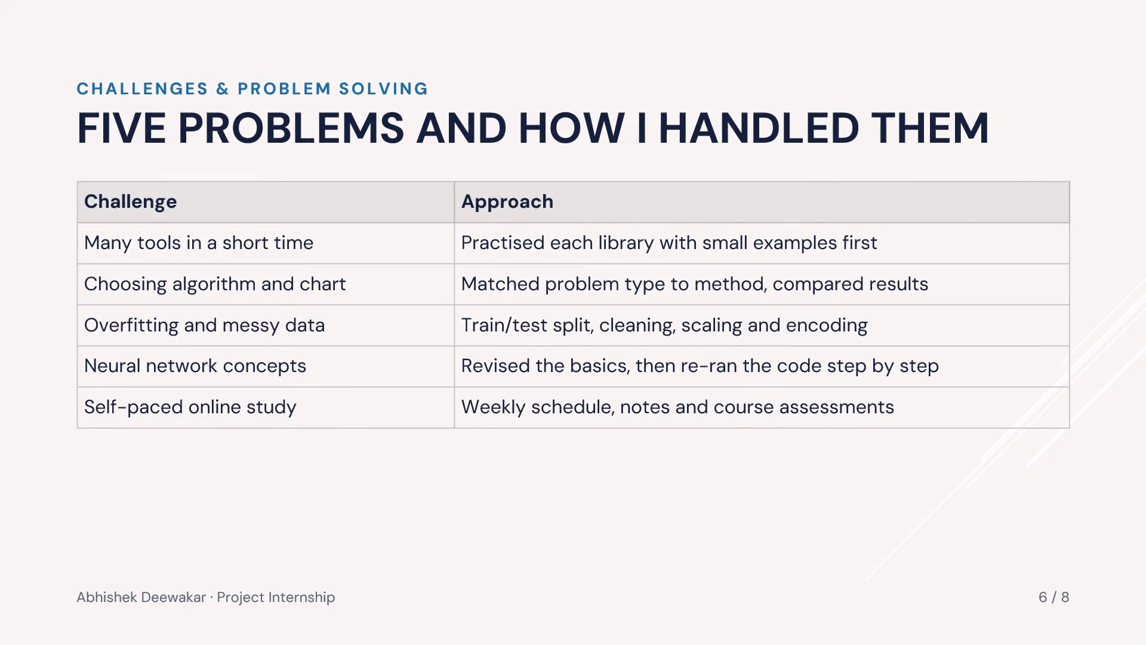
key(Right)
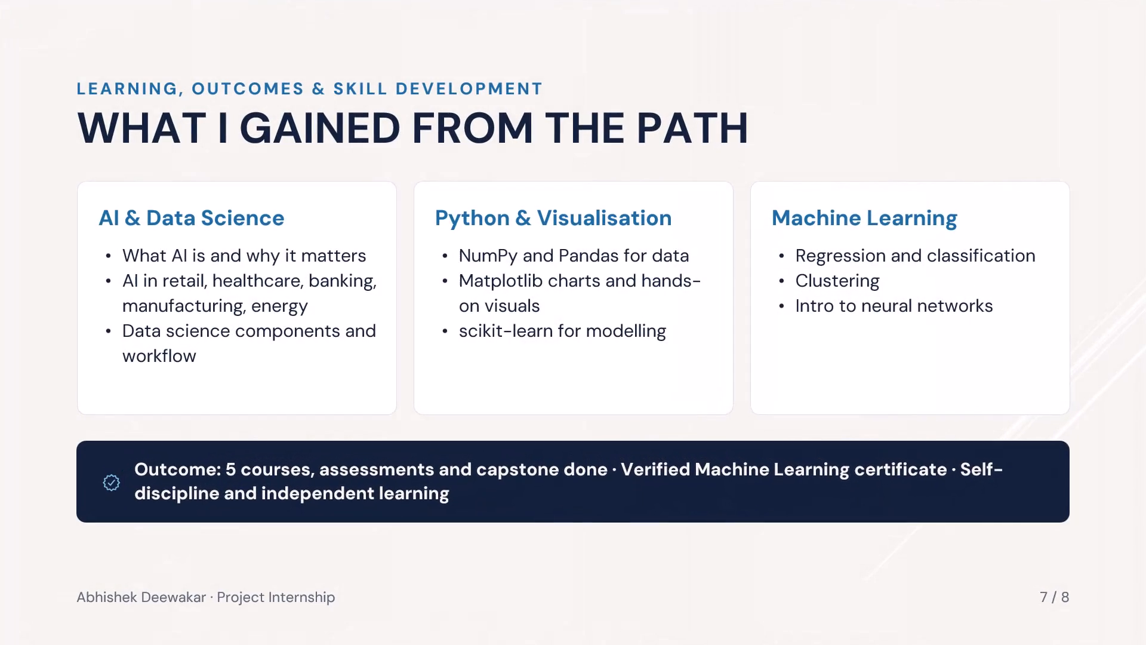
key(Right)
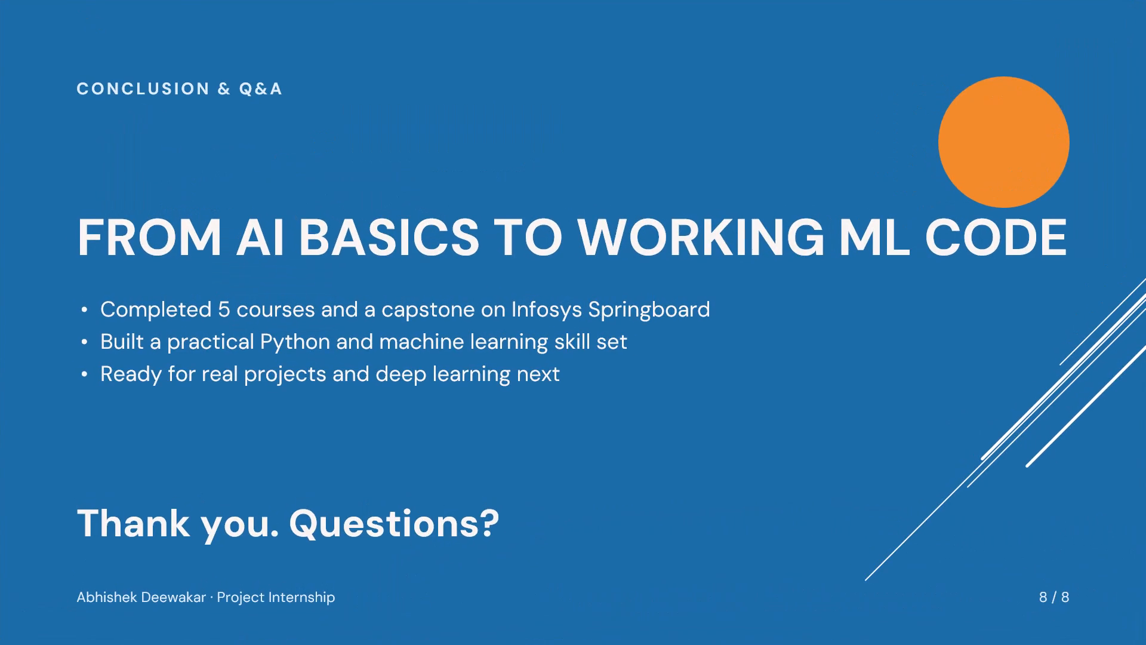
key(Escape)
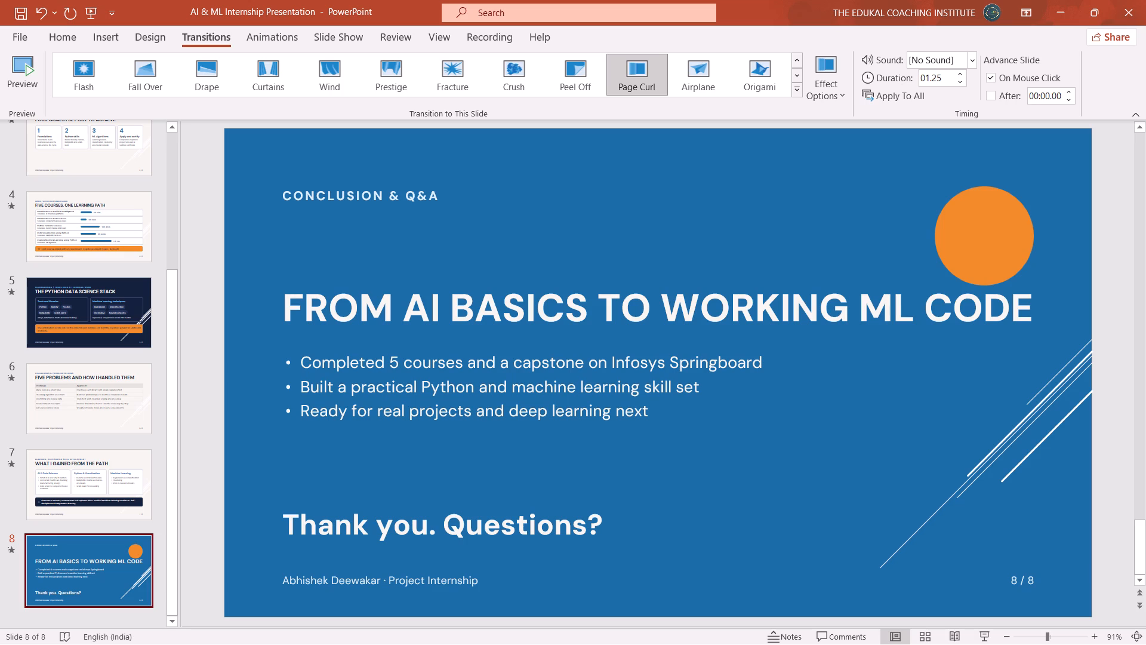
Remove "Questions?" from the closing line on slide 8, leaving only "Thank you.".
click(601, 518)
key(BackSpace)
key(BackSpace)
key(BackSpace)
key(BackSpace)
key(BackSpace)
key(BackSpace)
key(BackSpace)
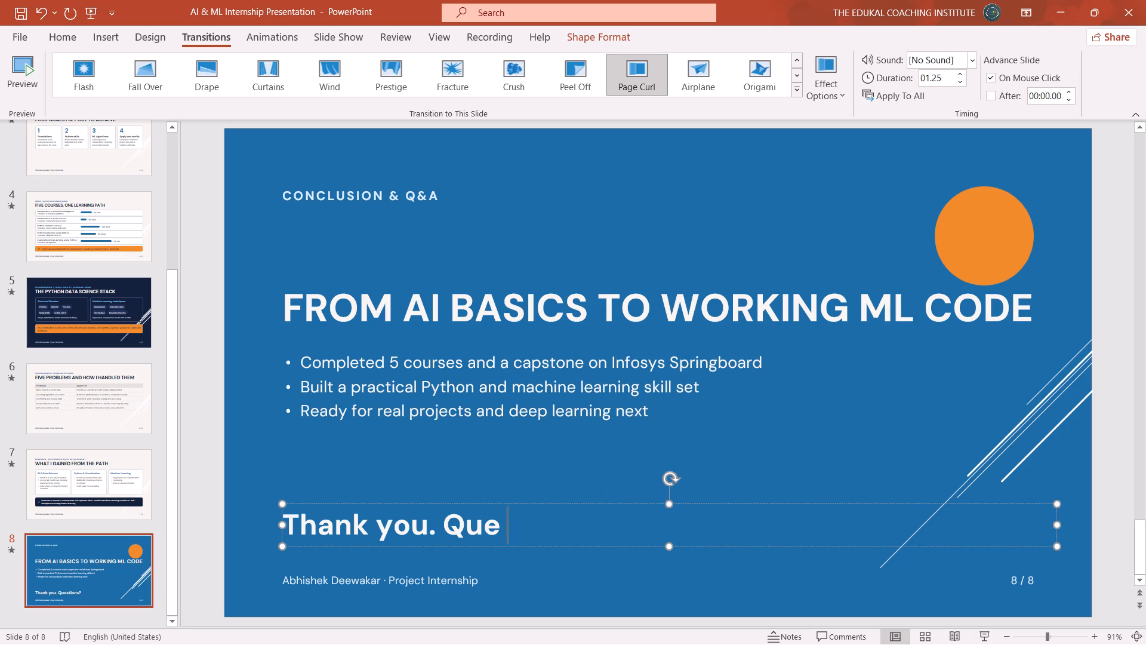
key(BackSpace)
key(BackSpace)
key(BackSpace)
key(BackSpace)
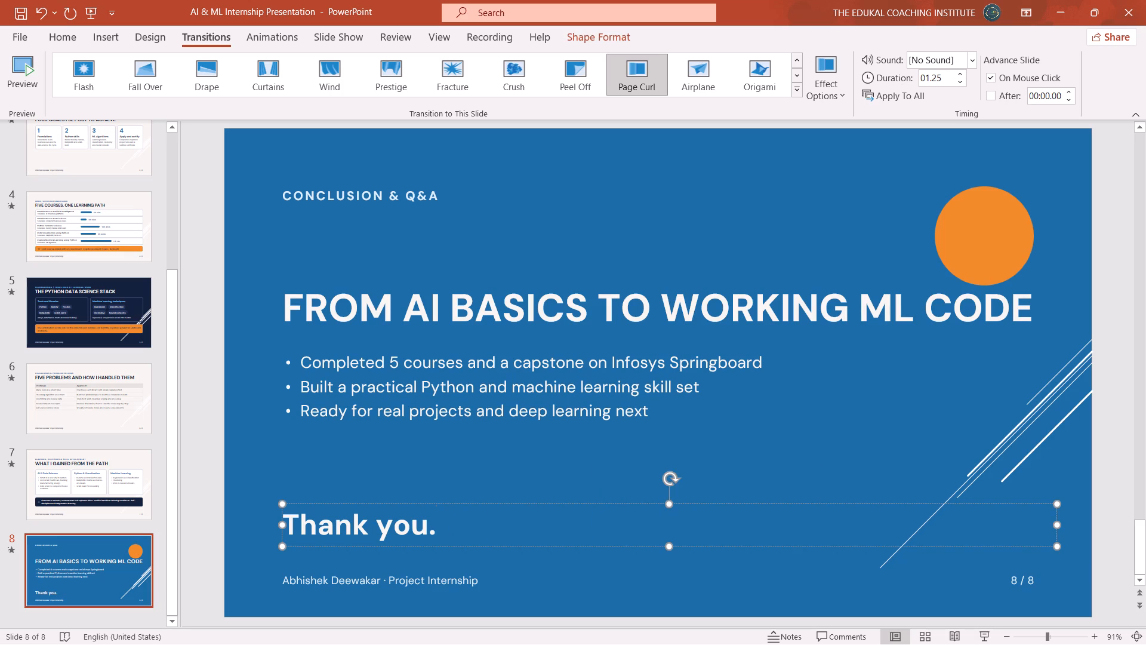
key(Return)
click(557, 578)
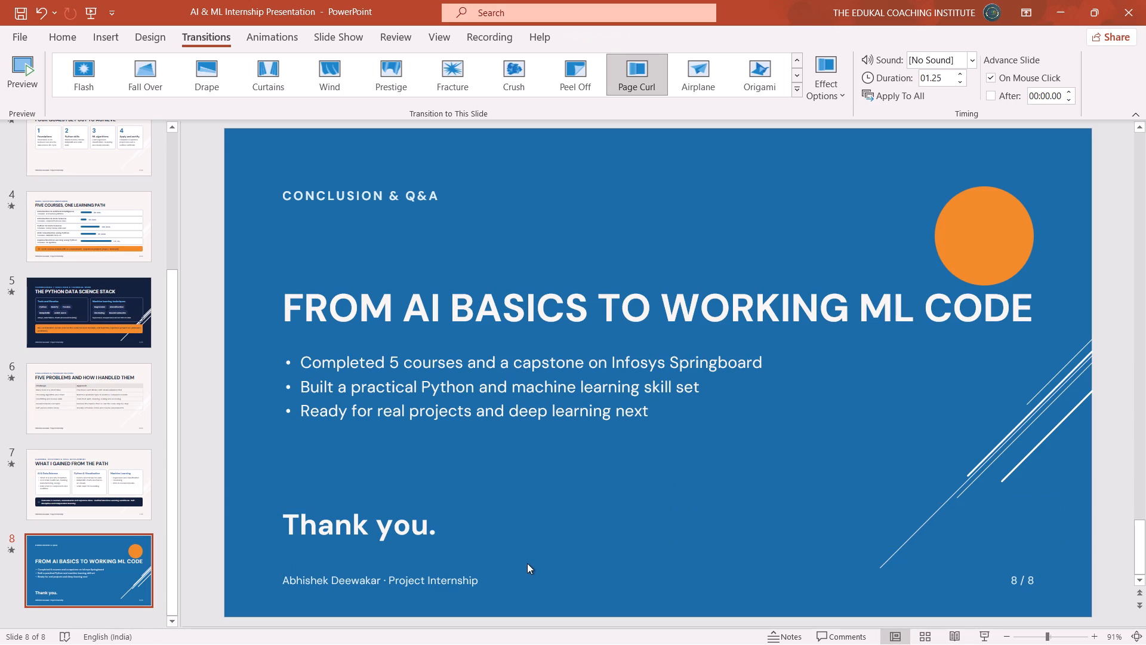
Review slide 6 and slides 1 to 5 one by one, checking the content and transition of each.
click(56, 403)
scroll(56, 403, up, 10)
scroll(56, 403, up, 13)
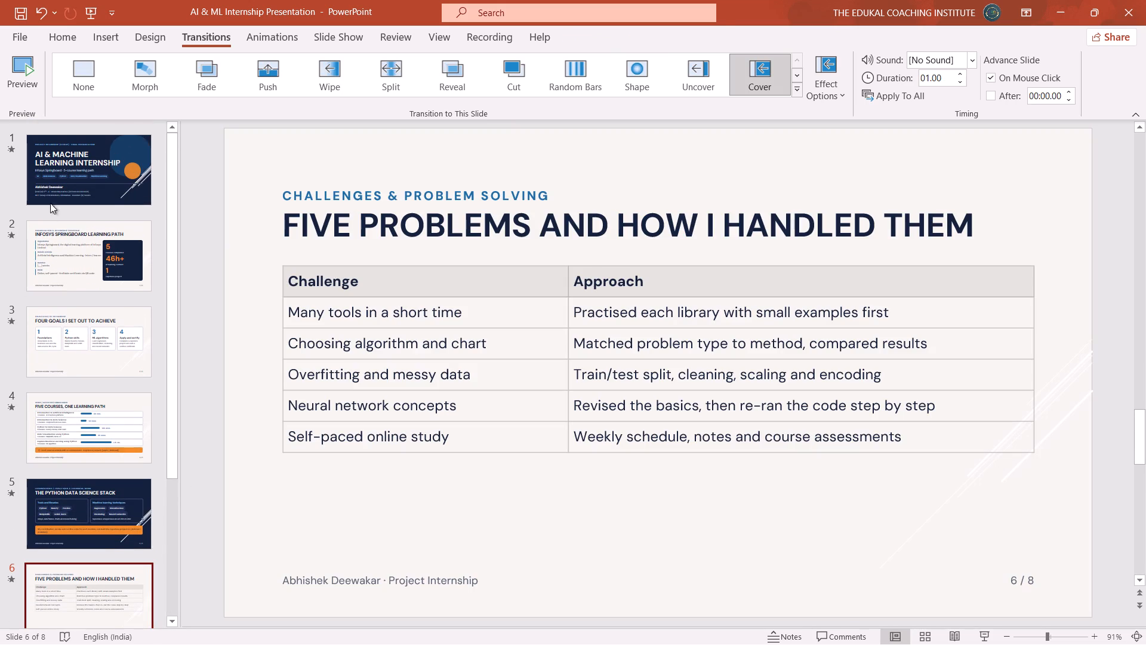
click(60, 183)
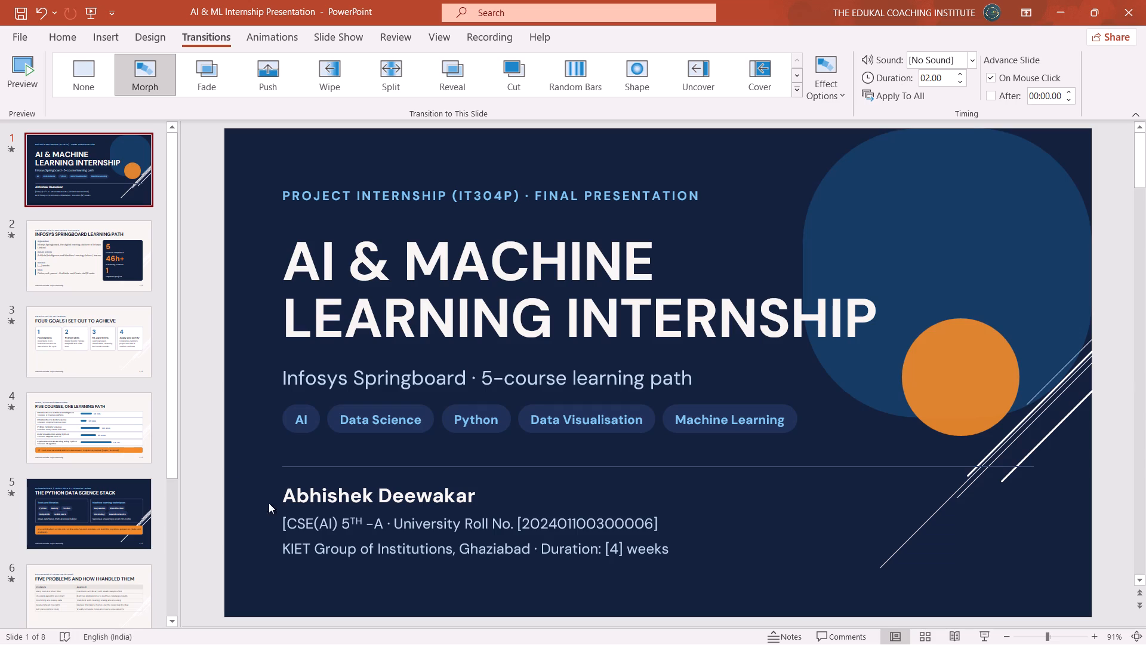
click(94, 250)
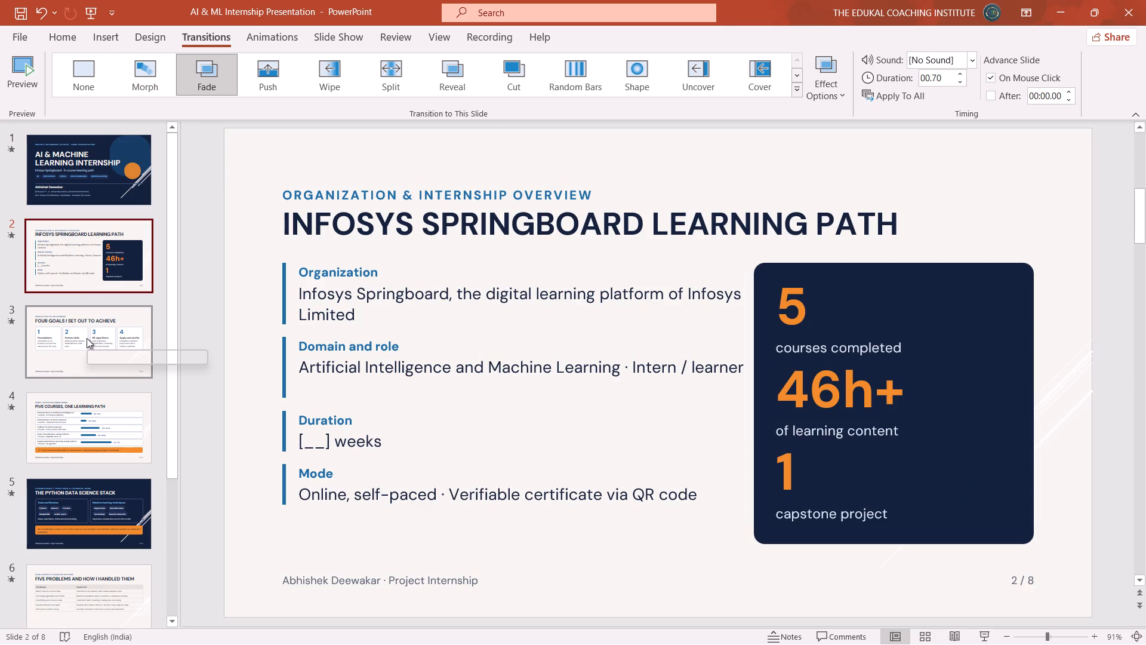
click(87, 338)
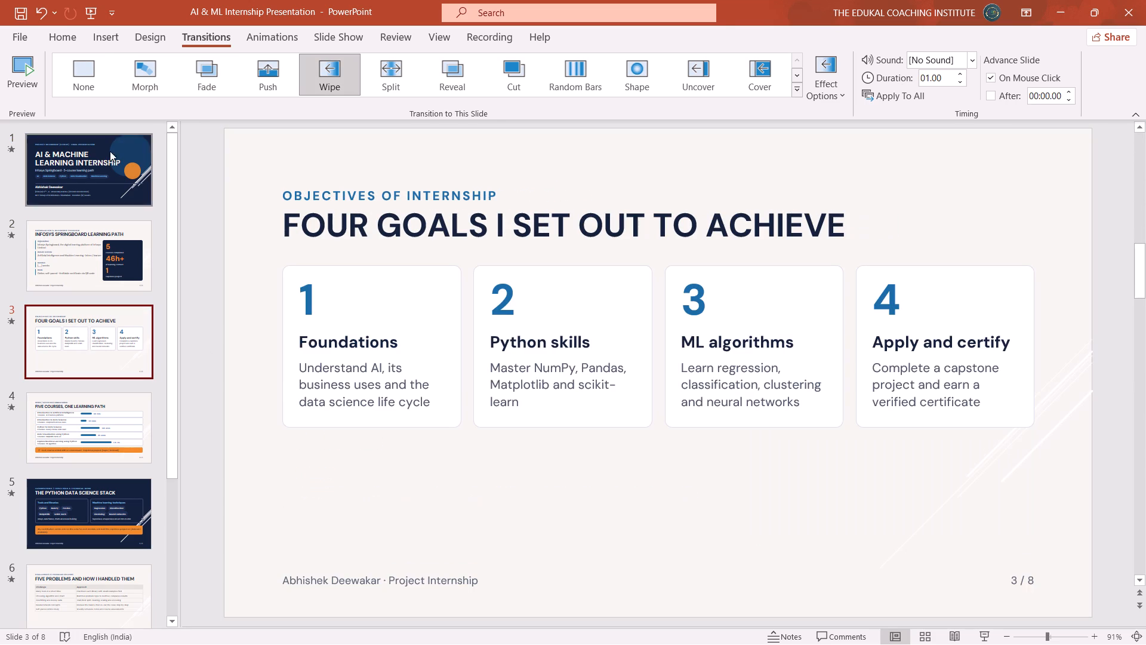
click(116, 435)
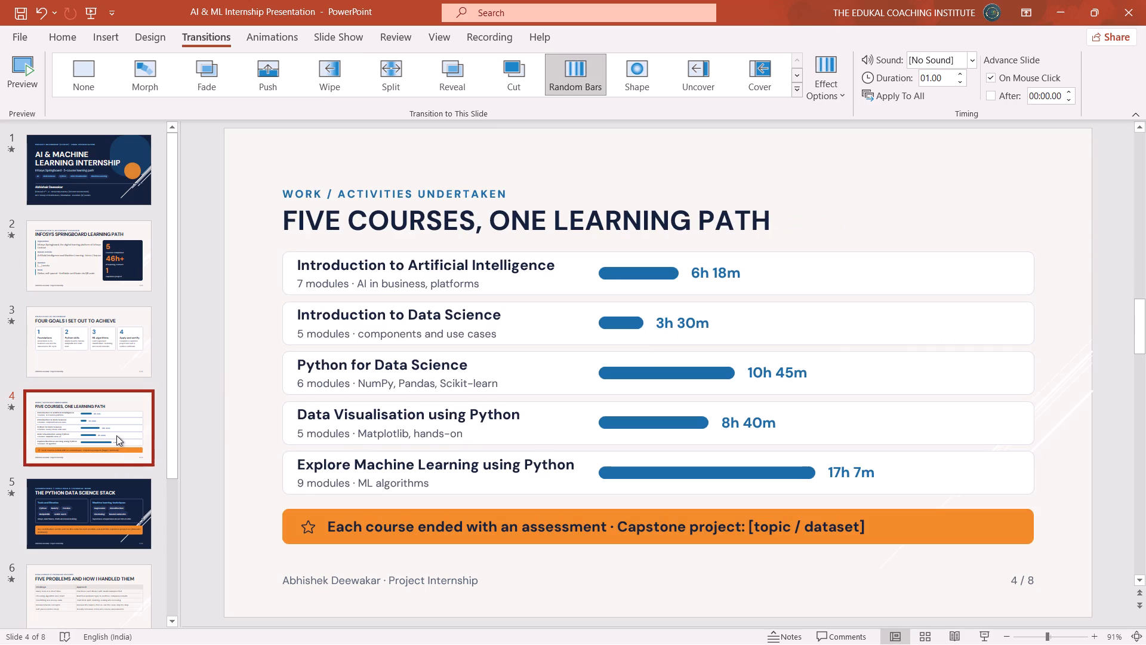
click(104, 493)
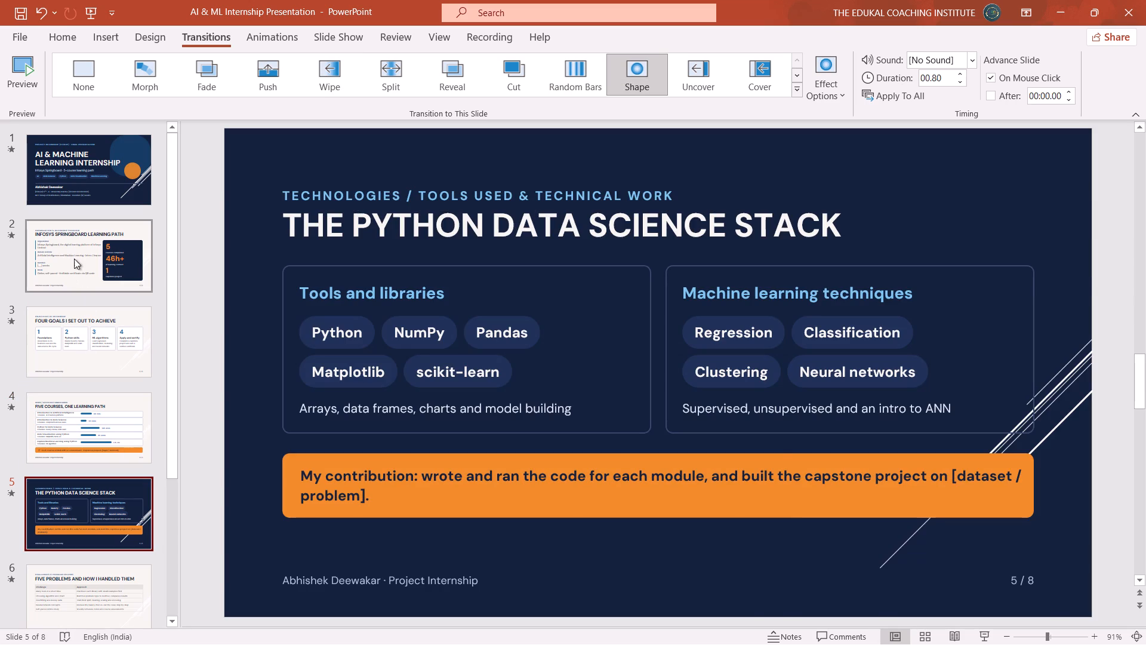
Apply the Push transition to slide 2, Infosys Springboard Learning Path.
click(74, 259)
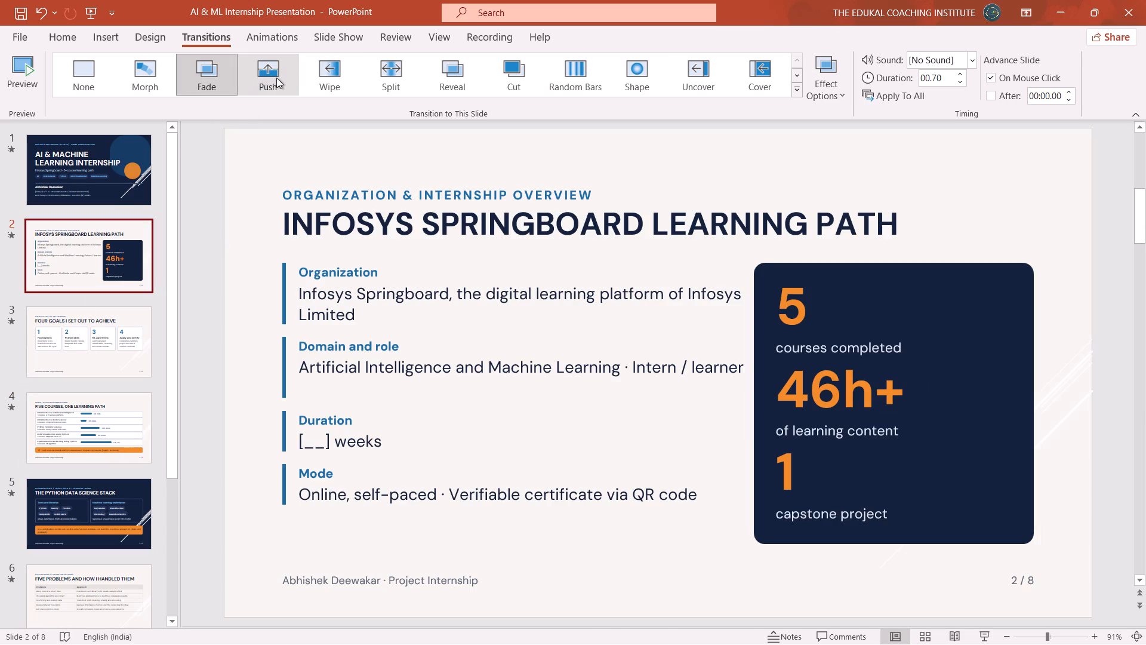
click(276, 78)
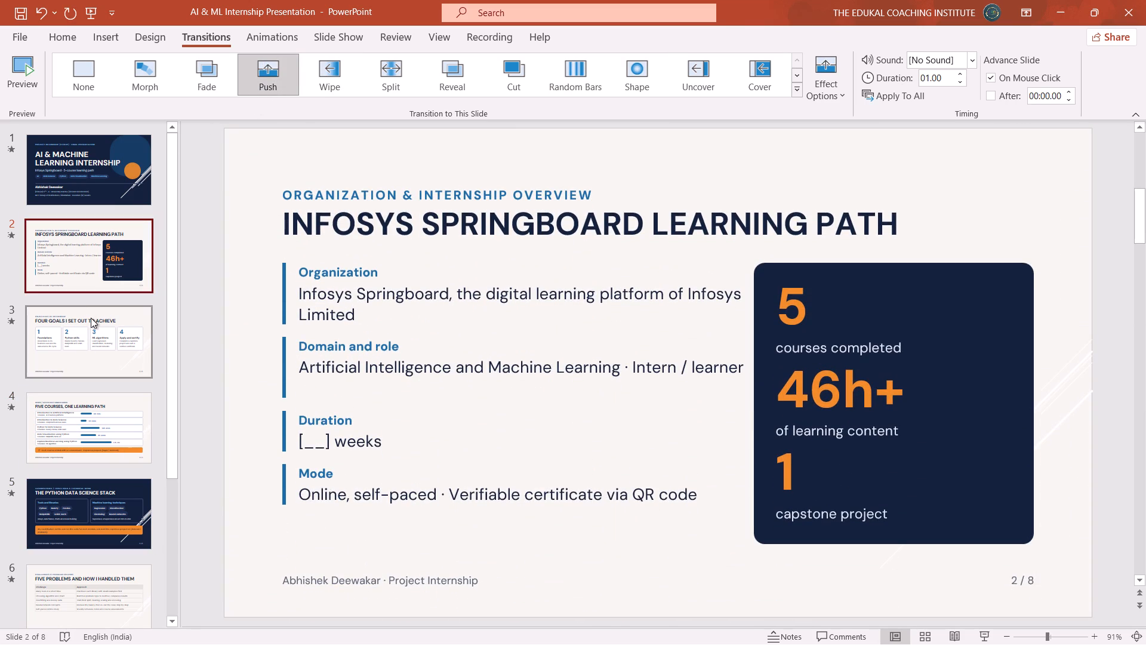
Apply the Cube transition to slide 3, Four goals I set out to achieve.
click(91, 318)
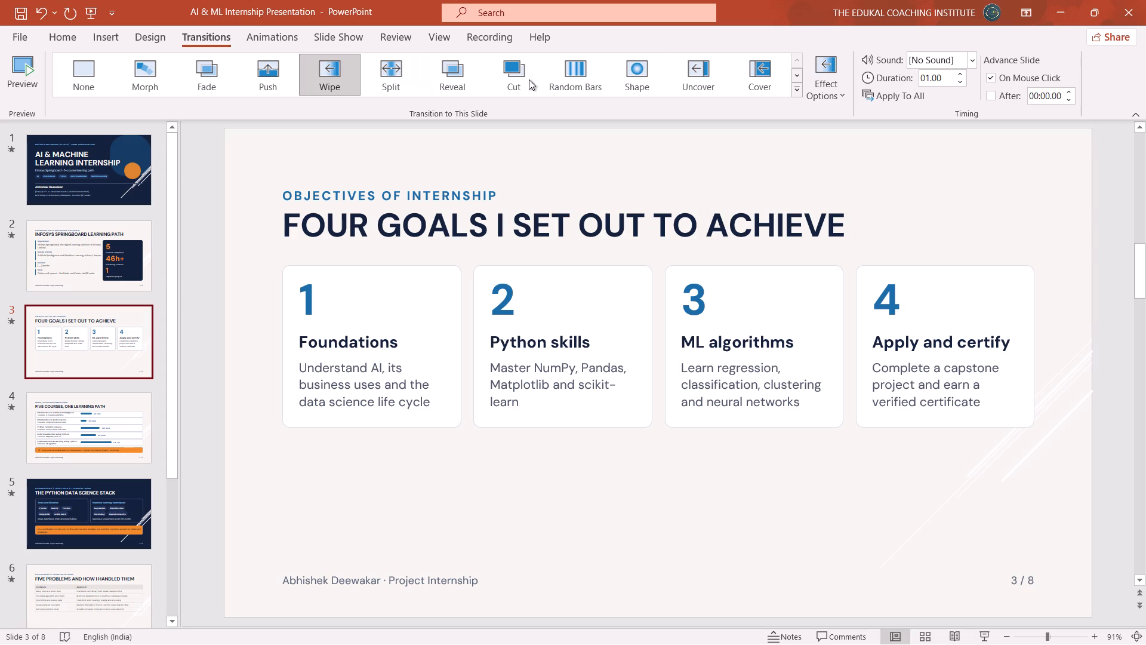
click(799, 88)
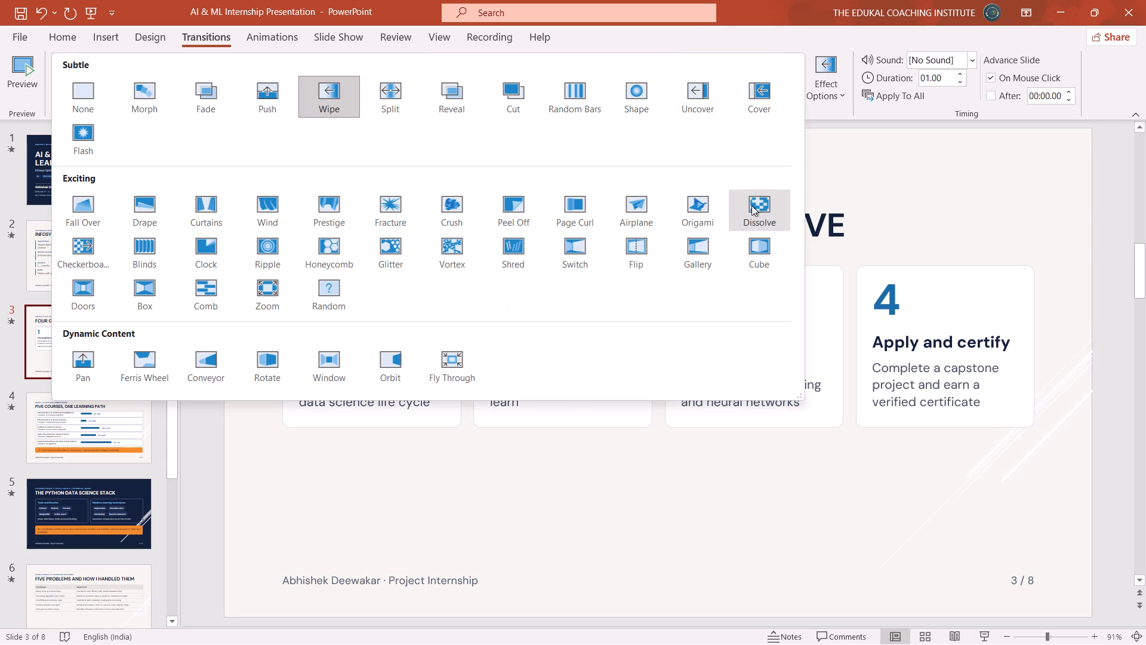
click(755, 254)
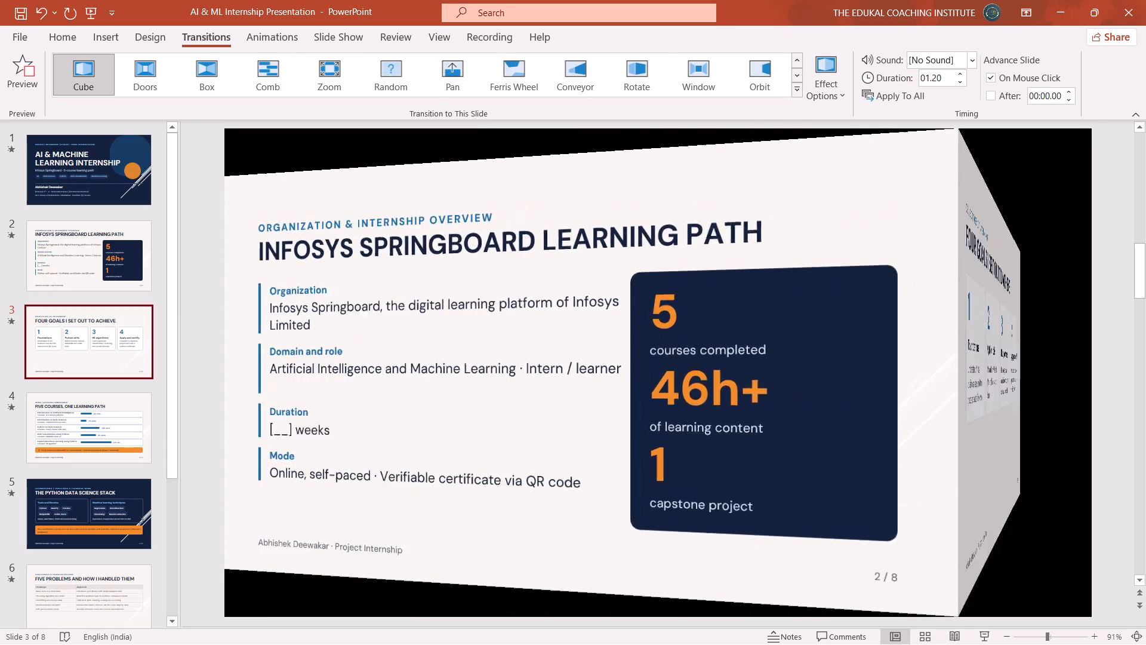
Apply the Fly Through transition to slide 4, Five courses, one learning path.
click(123, 412)
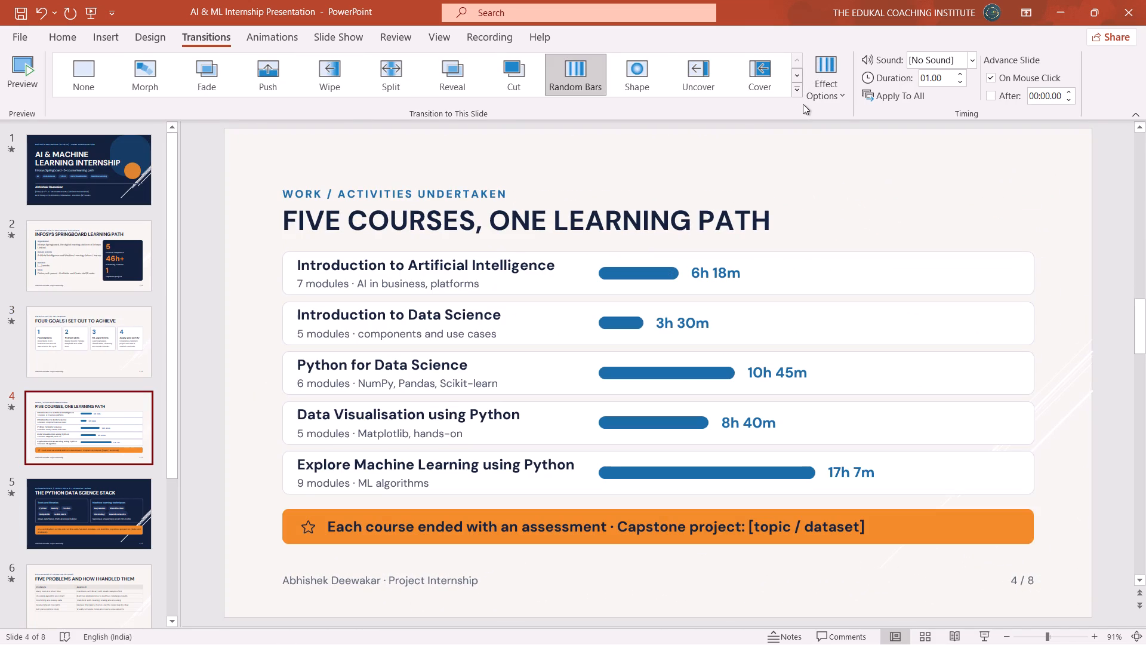
click(799, 93)
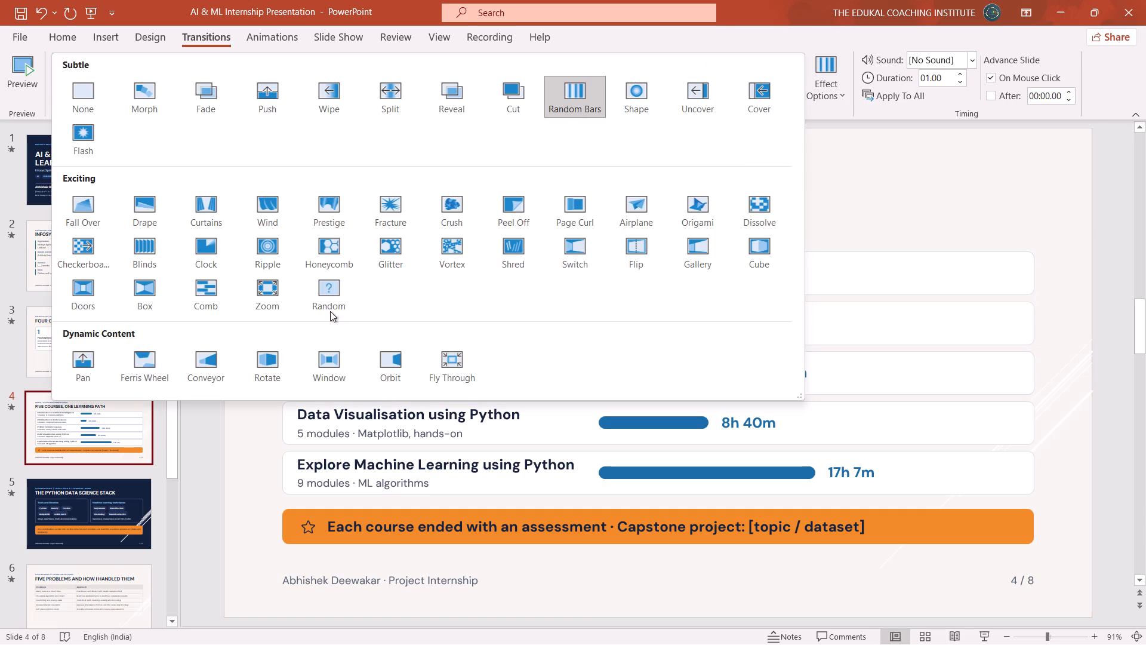
click(443, 375)
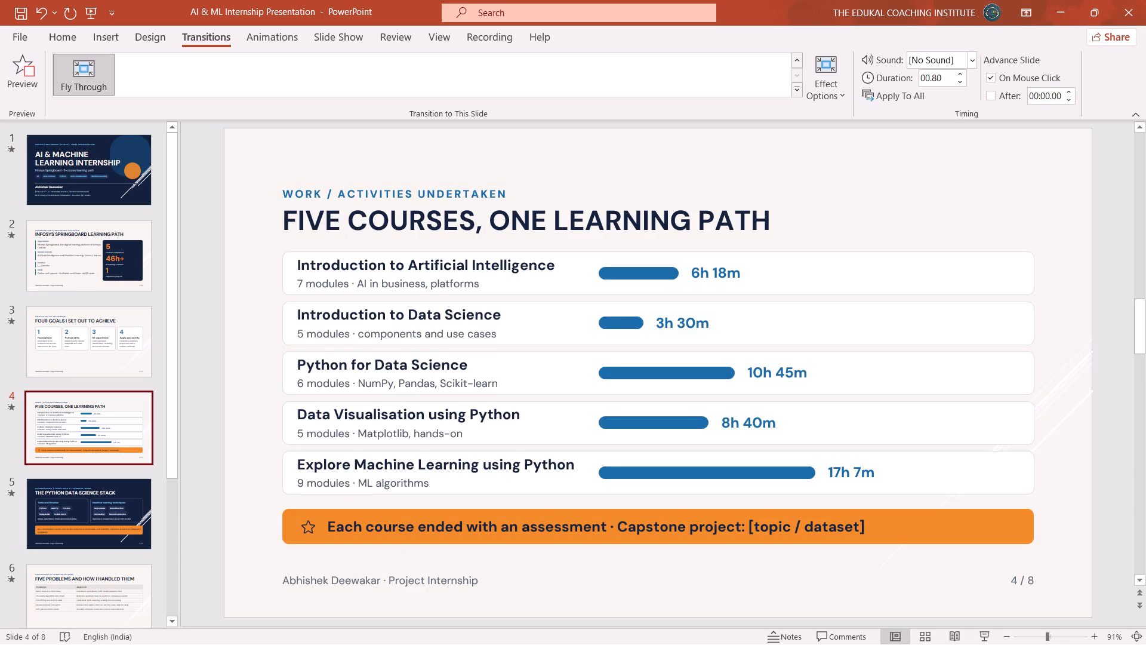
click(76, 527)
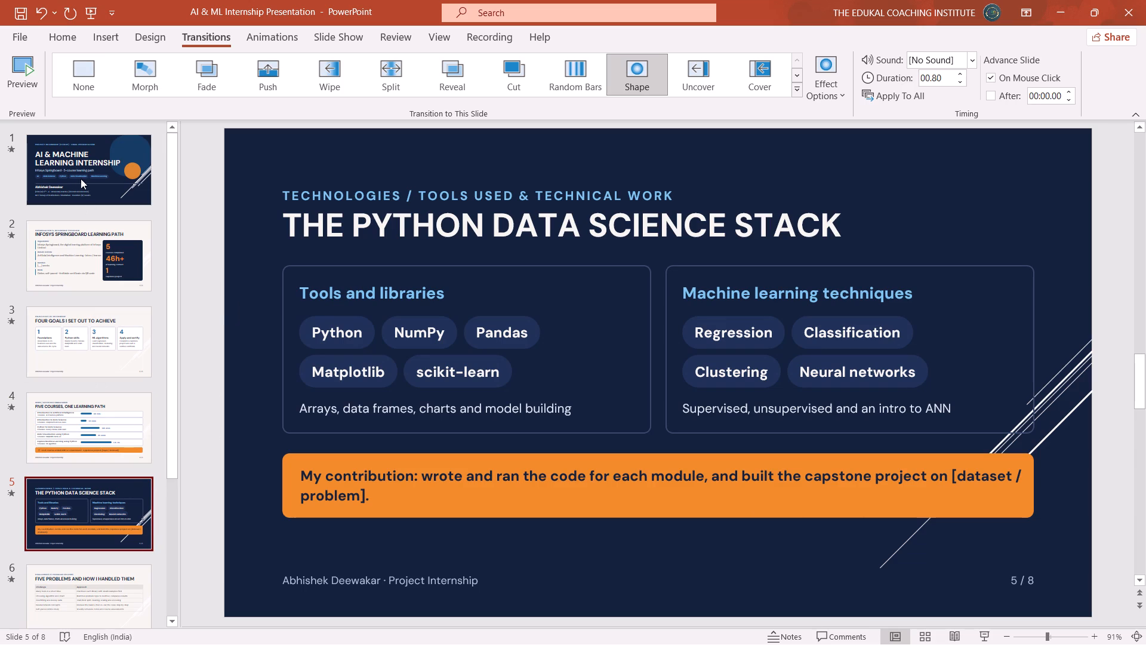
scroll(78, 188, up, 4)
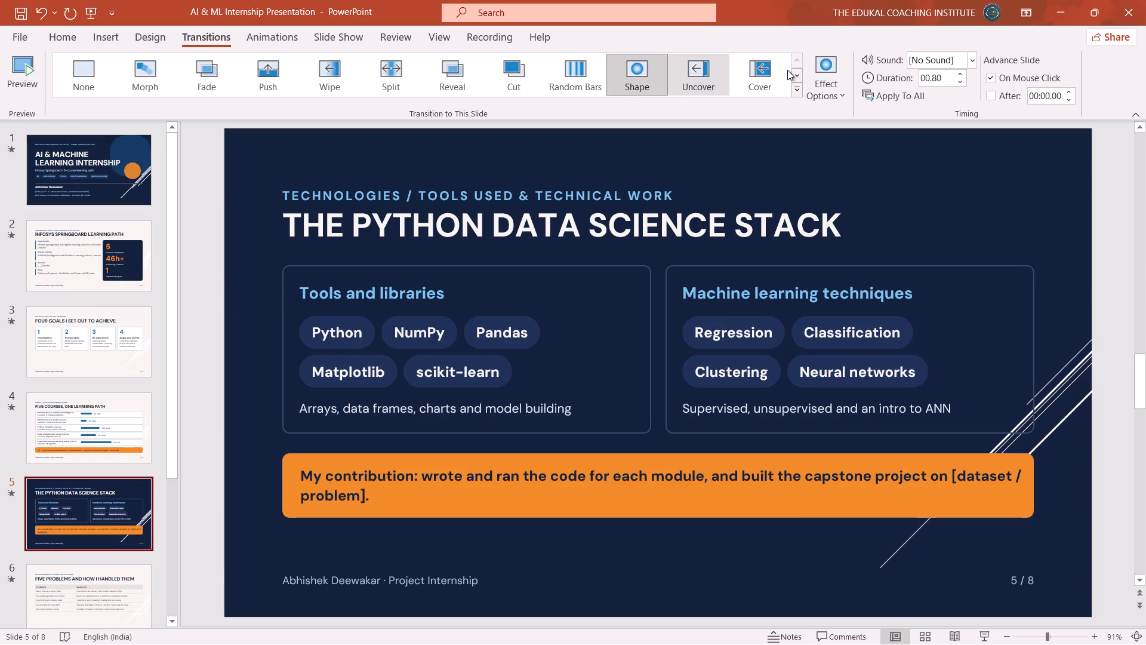
Save the AI & ML Internship Presentation.
click(16, 43)
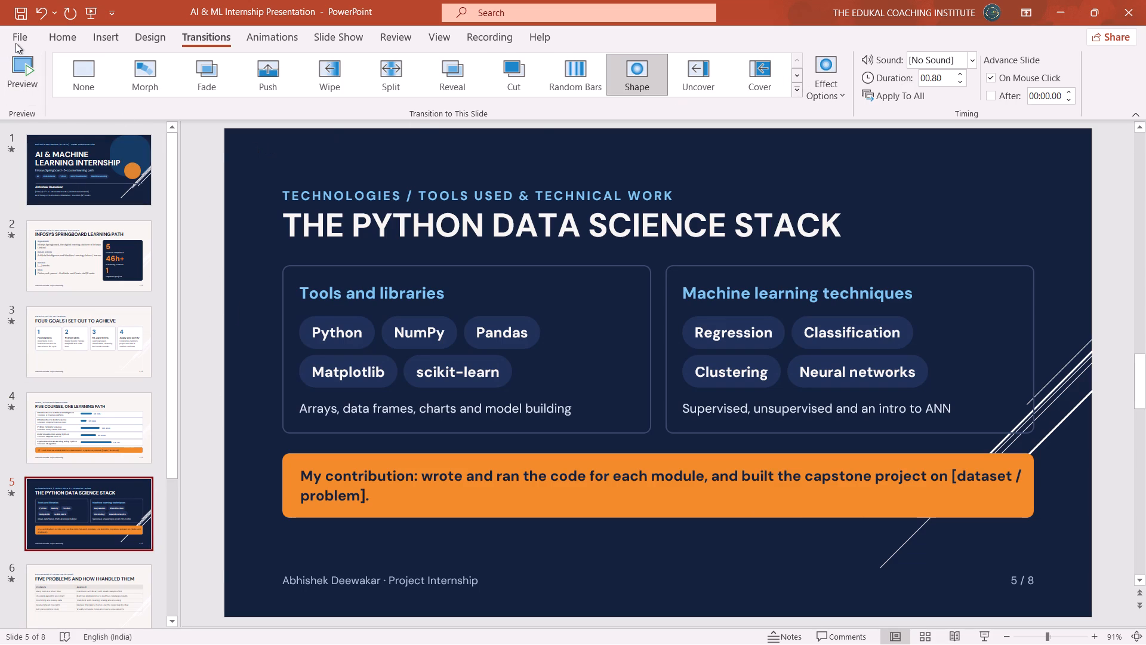
click(21, 47)
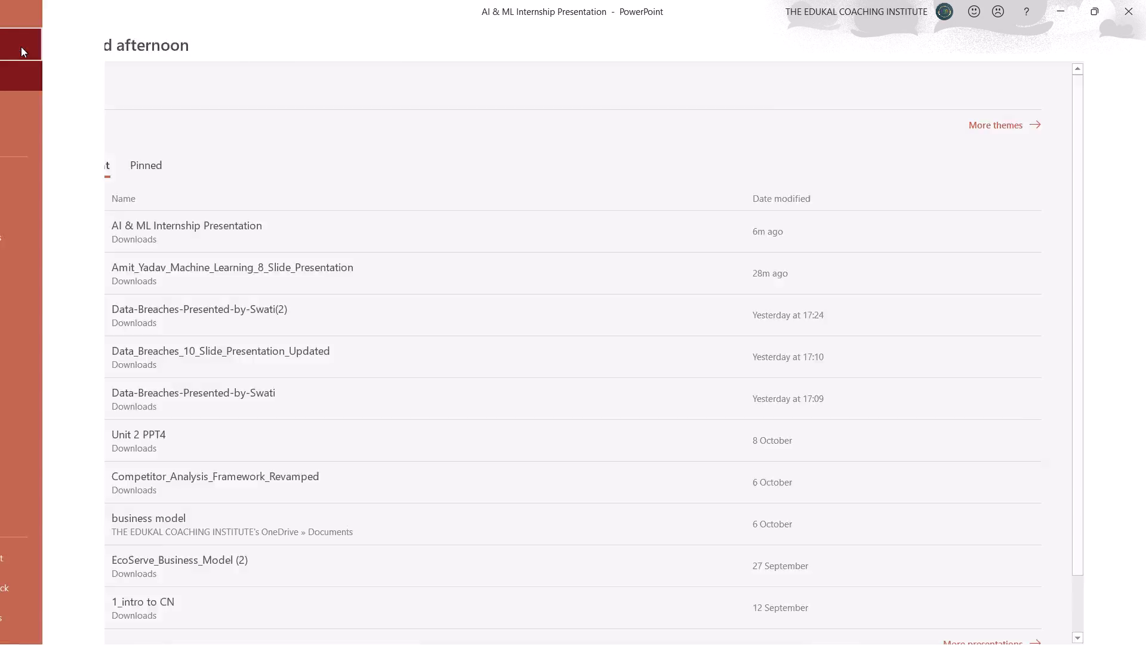
click(16, 32)
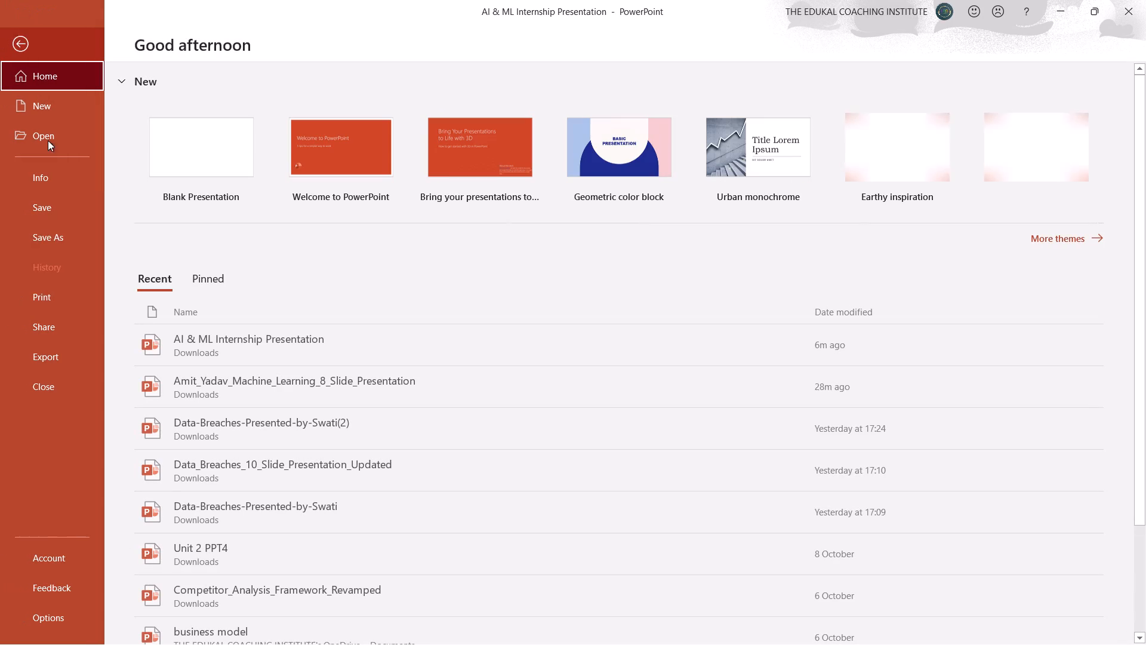
click(39, 214)
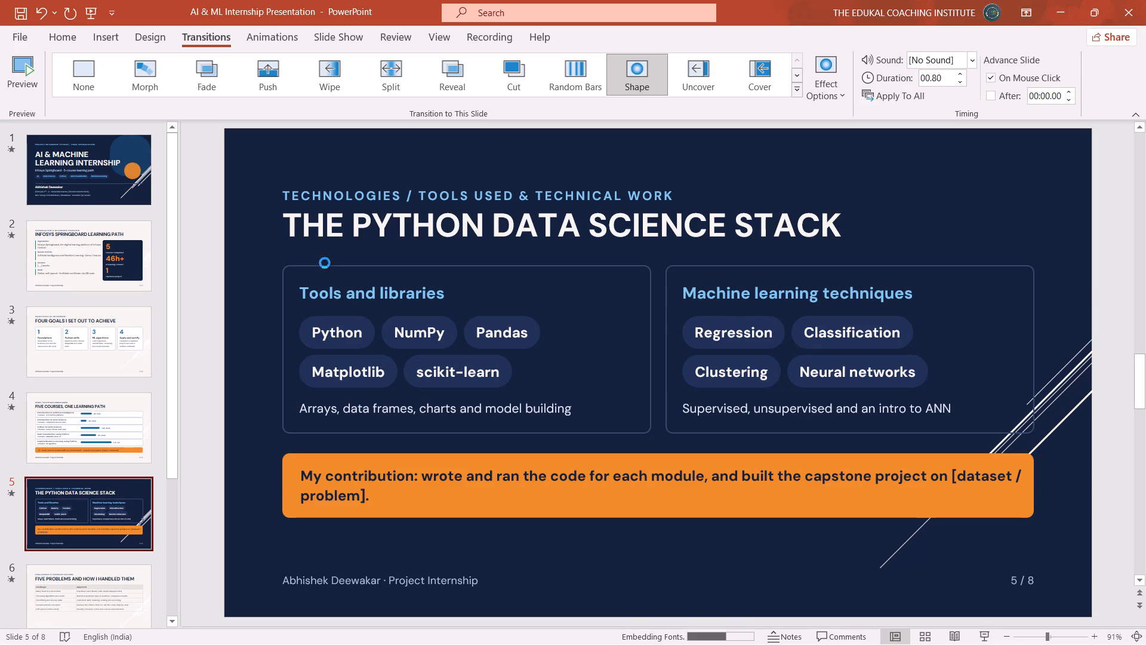
Insert "Sem - " before "5TH" in the branch and roll number line on title slide 1.
scroll(509, 385, up, 7)
scroll(509, 385, up, 20)
scroll(509, 385, up, 20)
scroll(509, 385, up, 11)
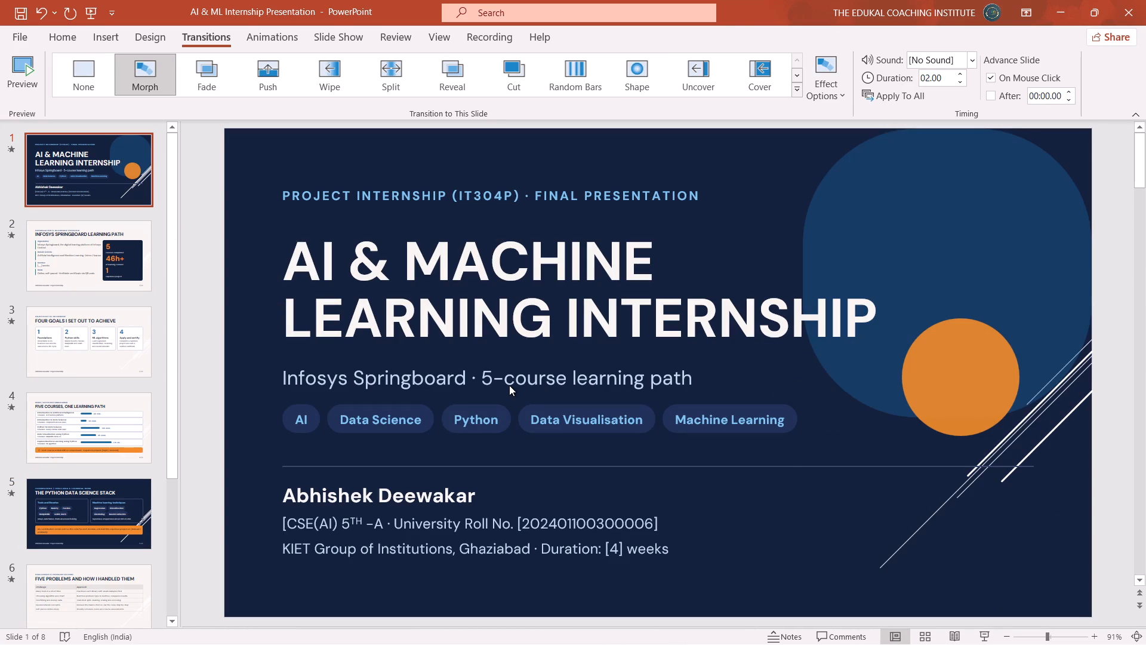
scroll(495, 523, down, 2)
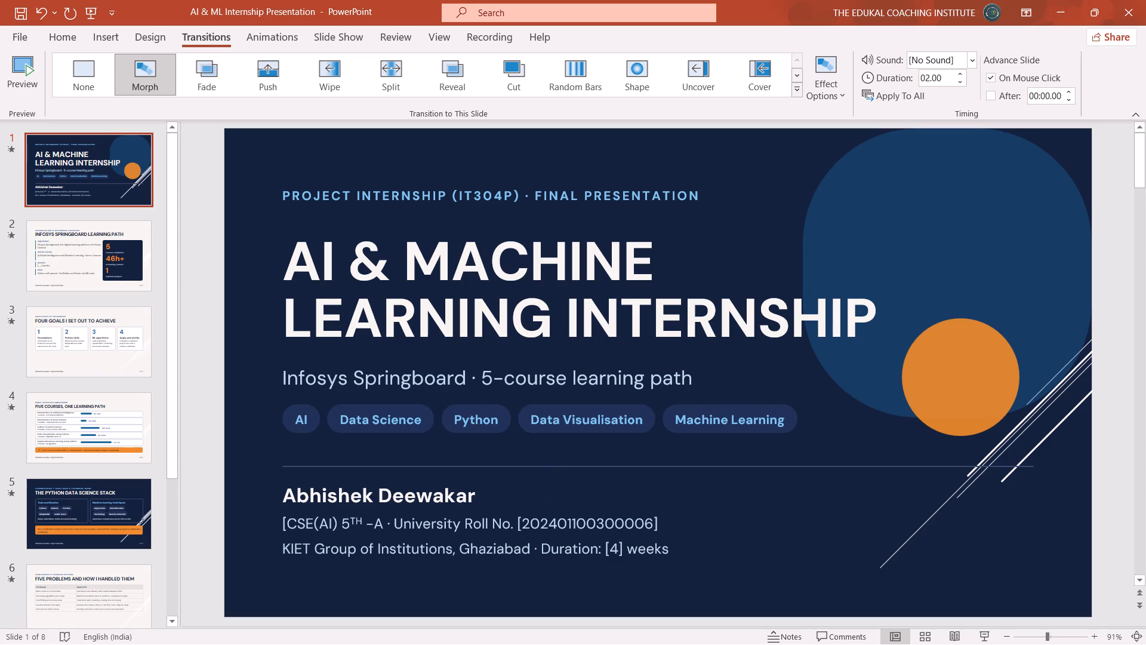
click(341, 523)
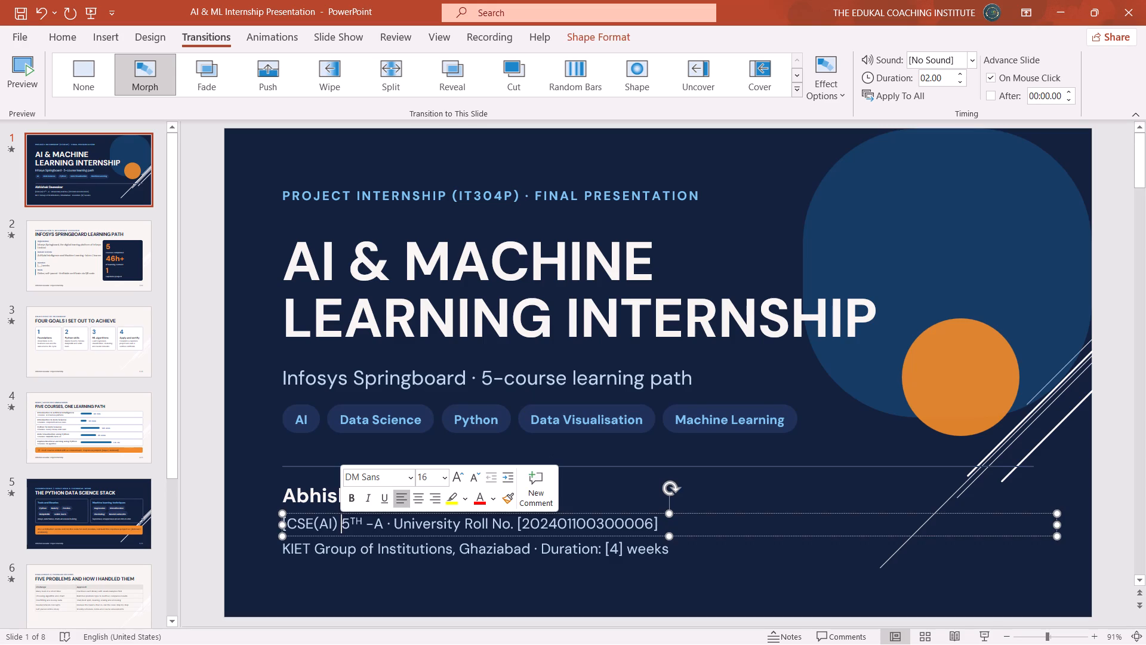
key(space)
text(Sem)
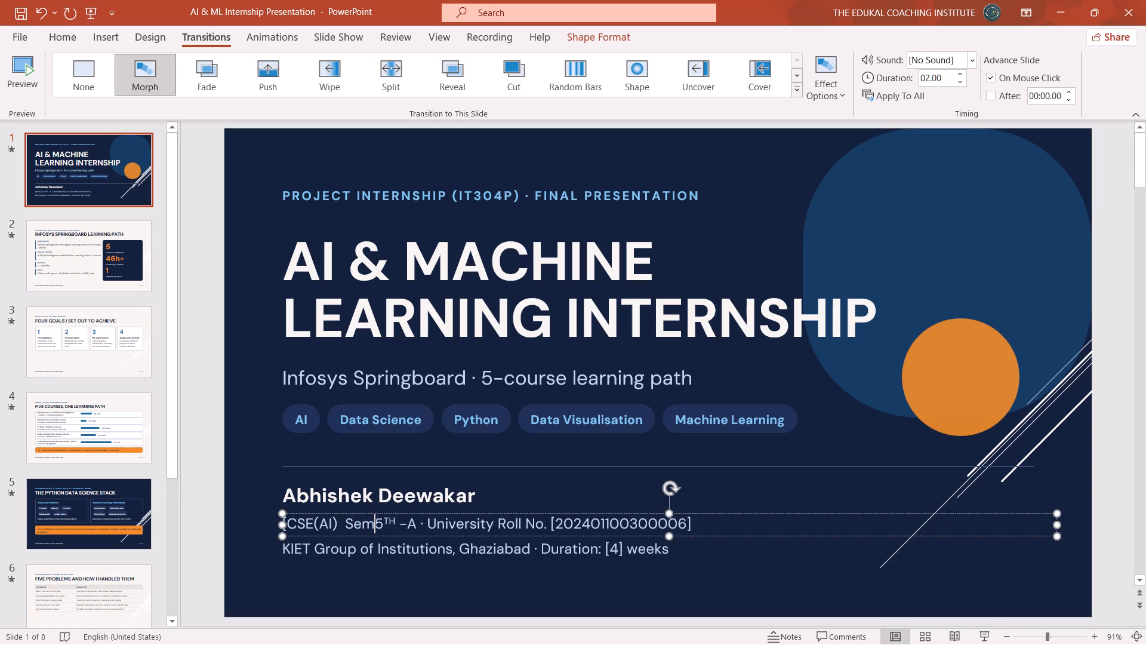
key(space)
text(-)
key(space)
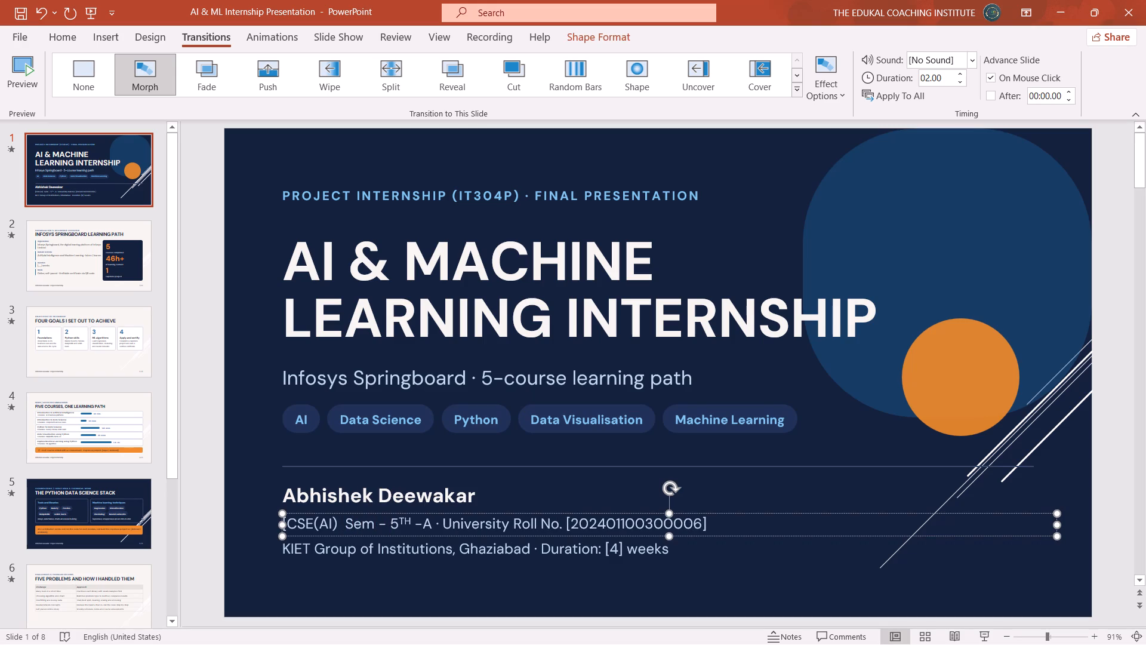
Replace the hyphen before section letter A with ",Sec - " in the branch and roll number line on title slide 1.
click(421, 521)
key(BackSpace)
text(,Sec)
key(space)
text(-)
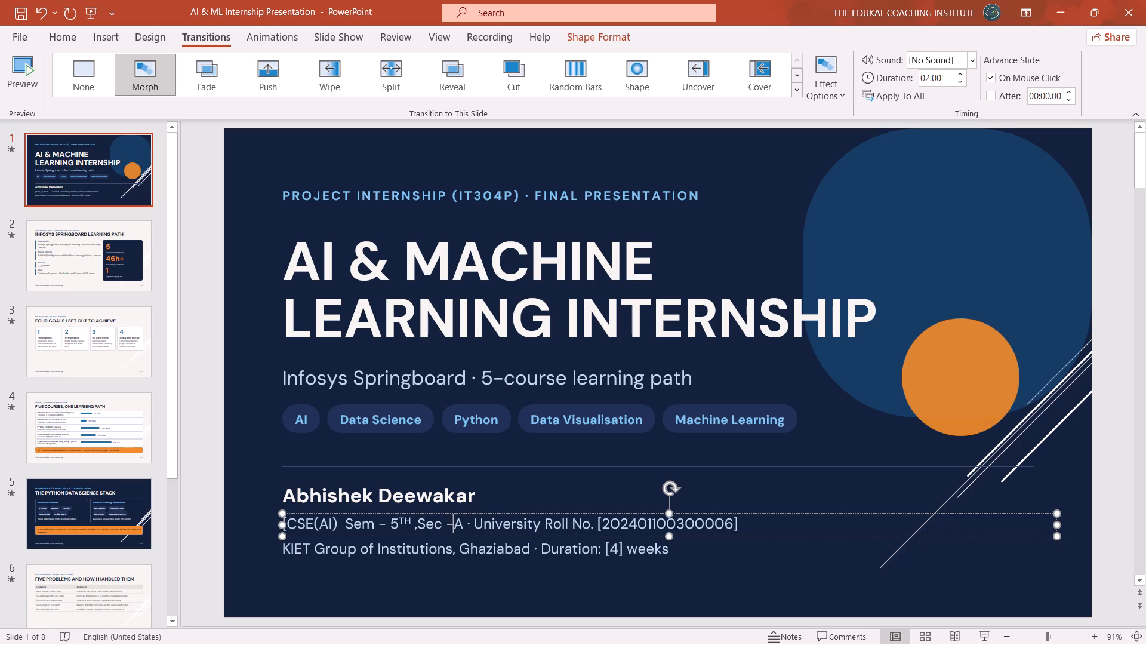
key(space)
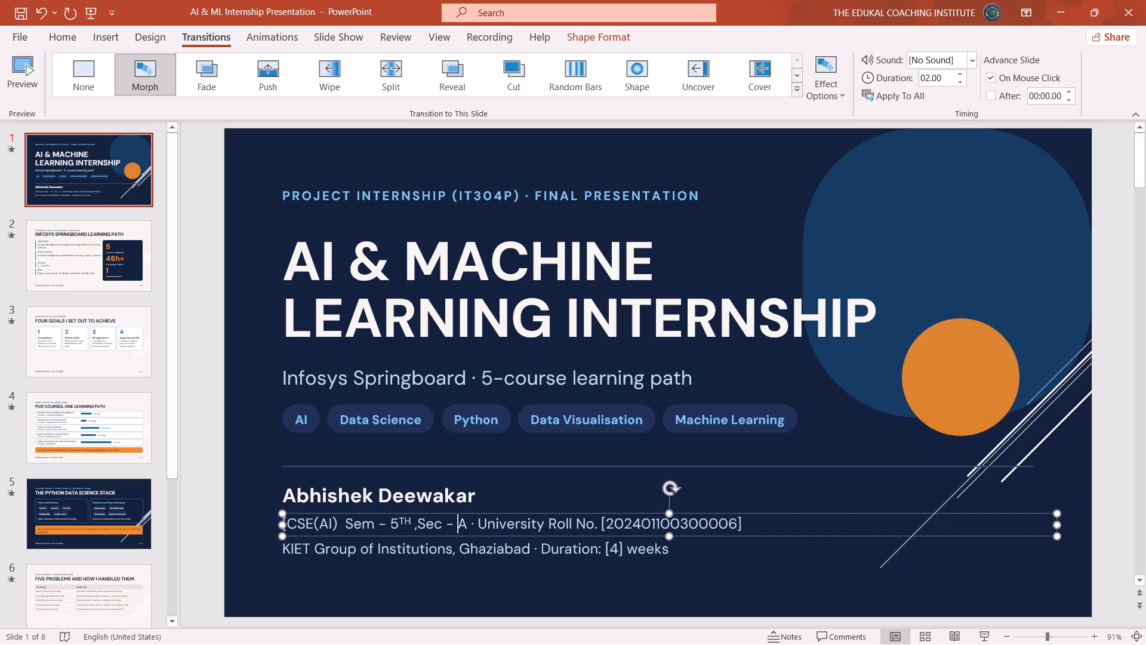
Replace the dot separator before "University Roll No." with blank spaces on the title slide.
click(479, 526)
key(Return)
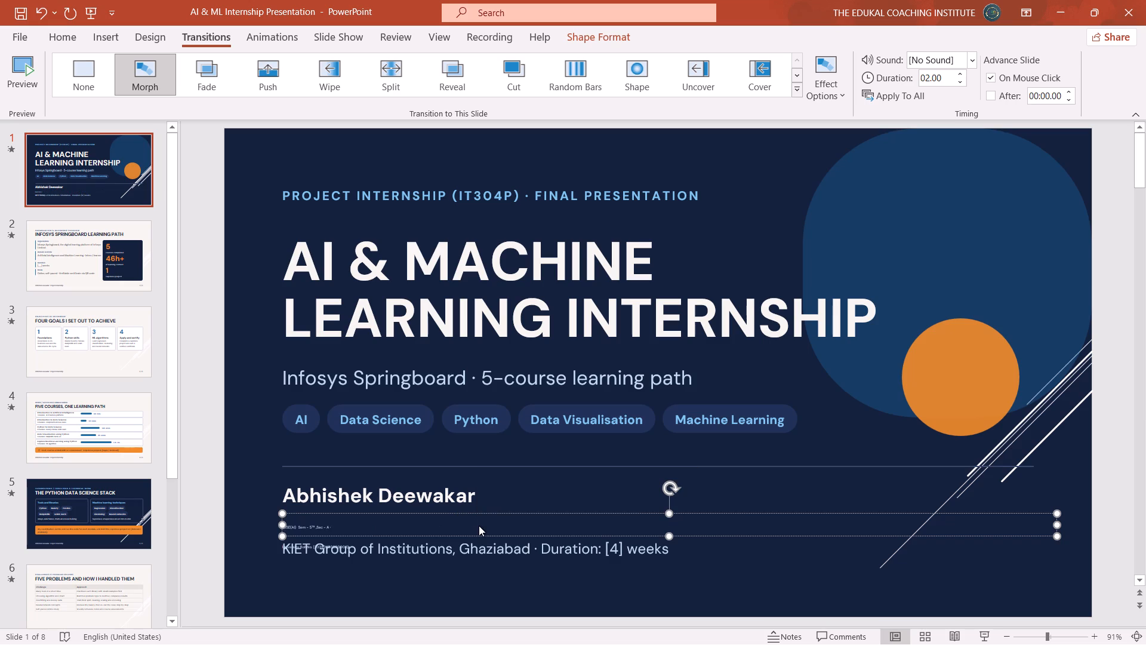
key(ctrl+z)
key(BackSpace)
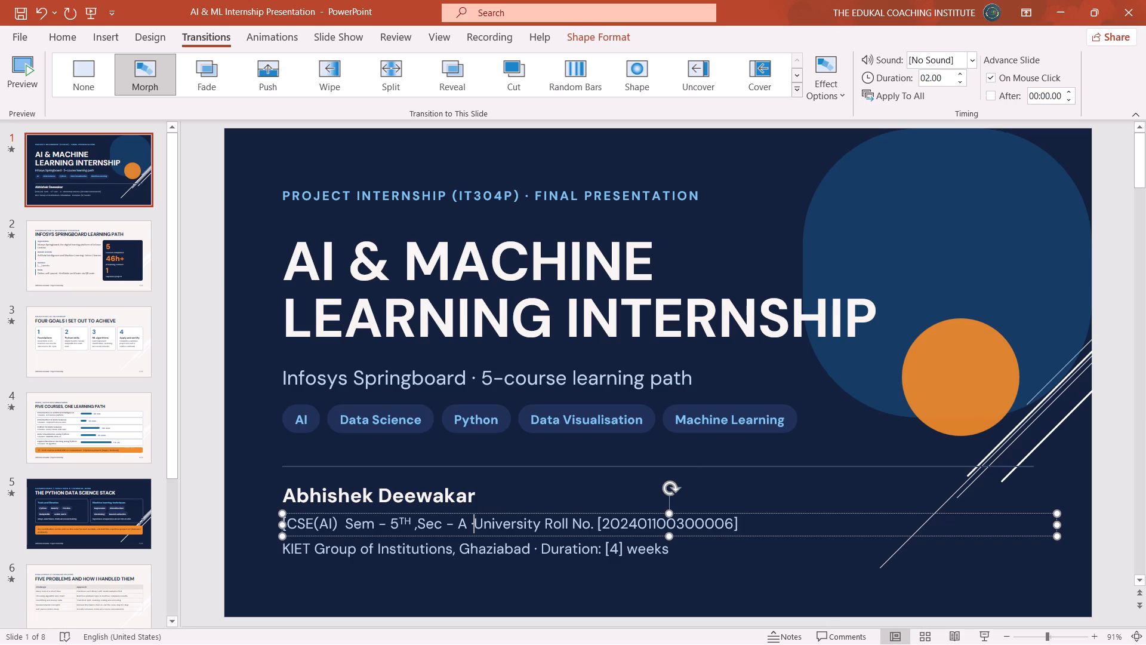
key(BackSpace)
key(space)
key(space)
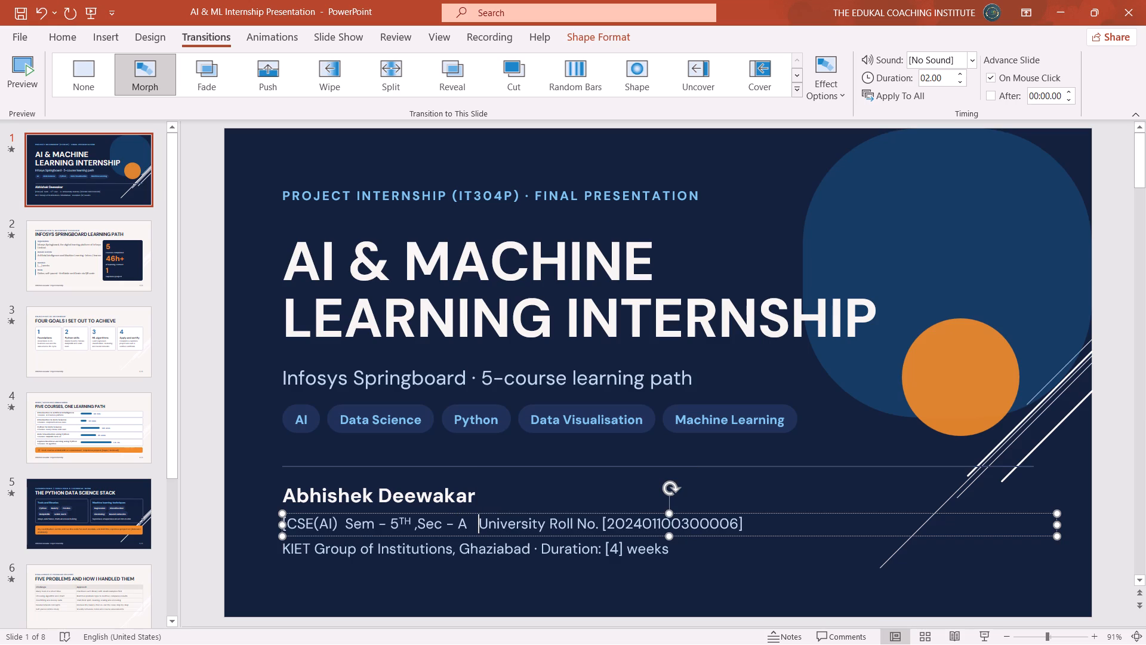
click(692, 582)
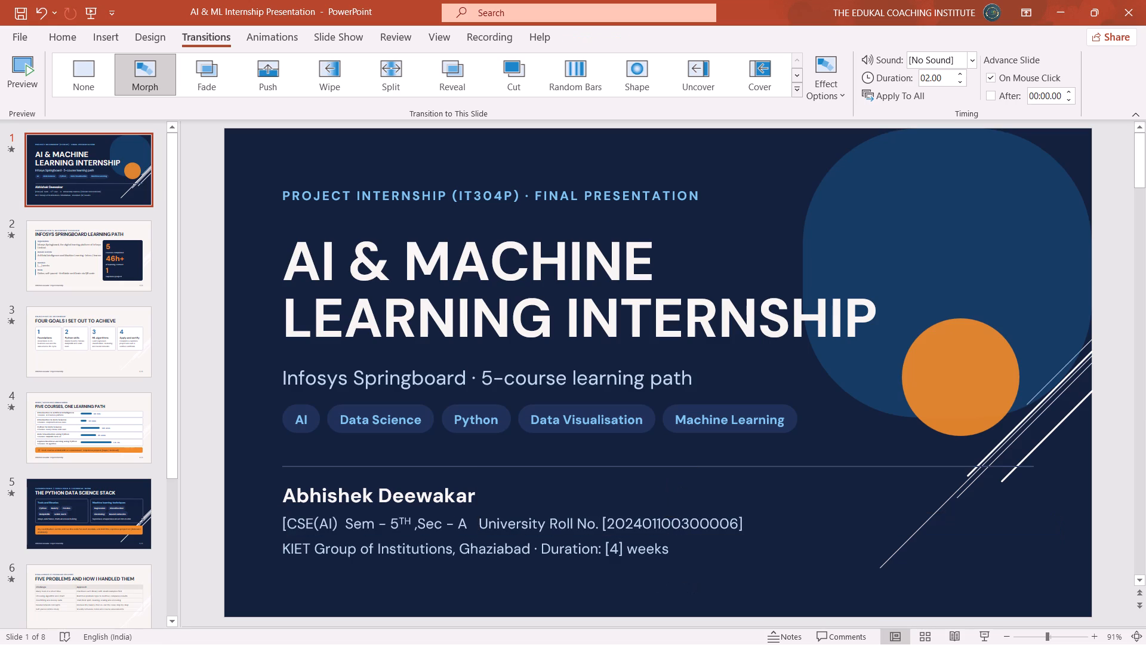
Enclose the section letter A in square brackets in the title slide's branch and roll number line.
click(455, 523)
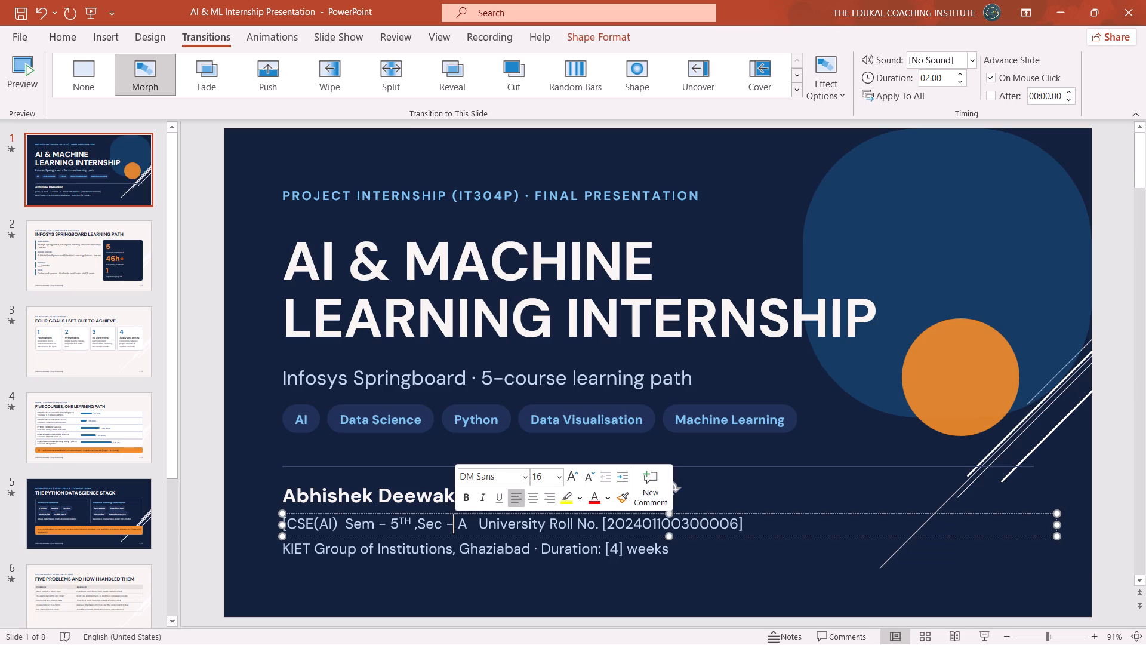
key(bracketleft)
key(Right)
key(Right)
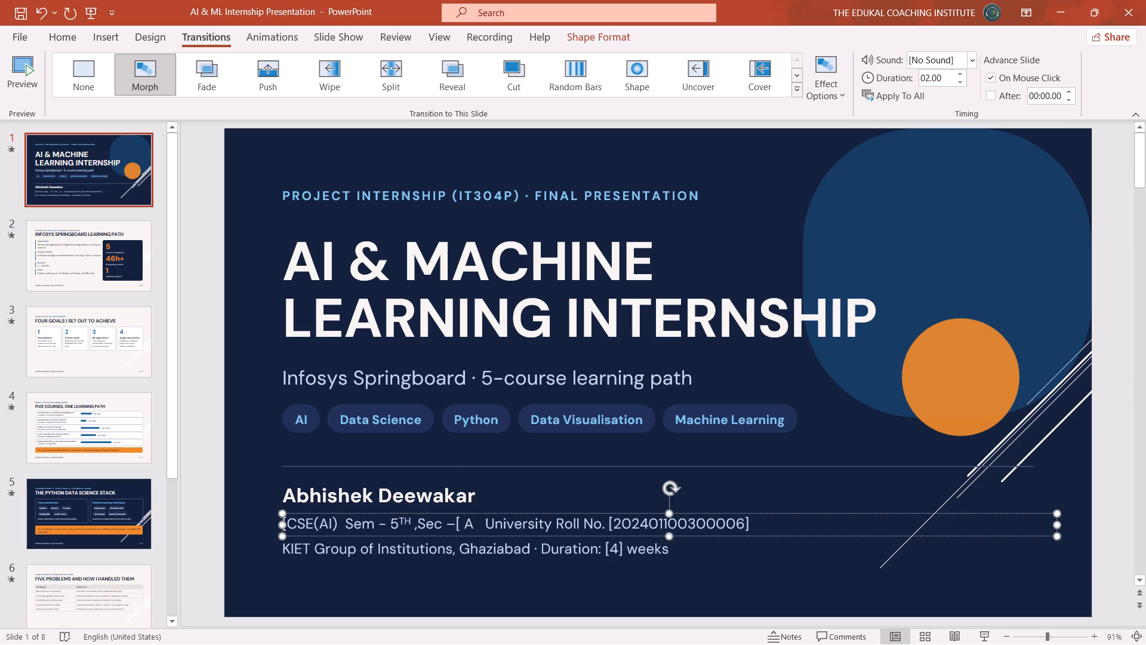
key(bracketright)
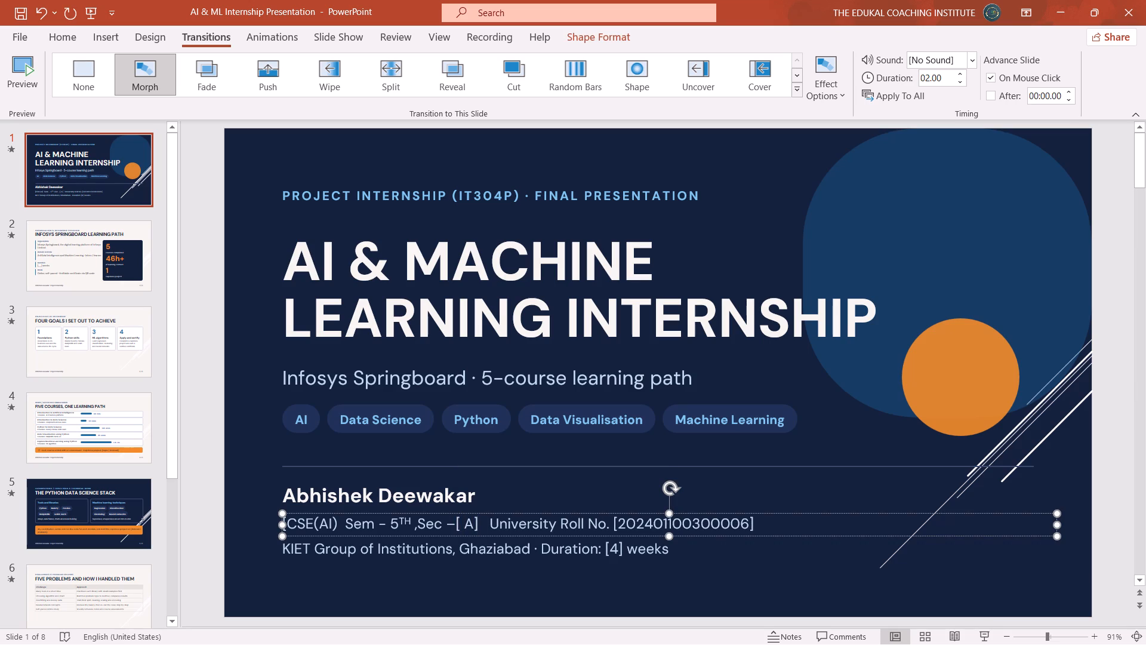
Enclose the semester "5TH" in square brackets in the title slide's branch and roll number line.
click(390, 523)
key(bracketleft)
key(Right)
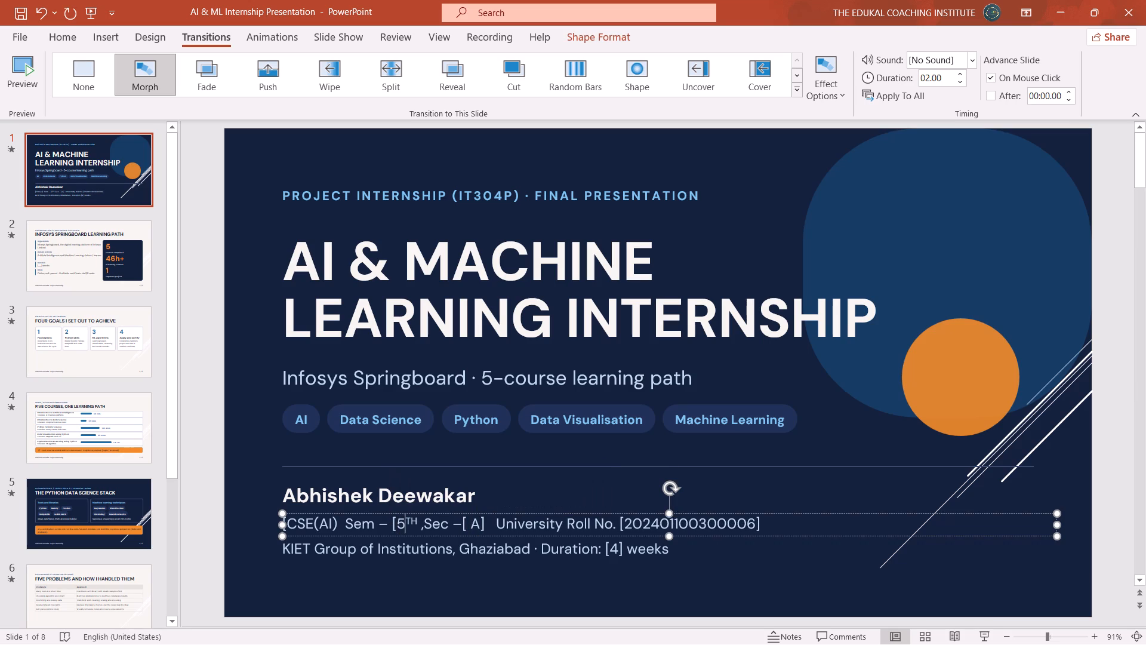
key(Right)
key(Right)
key(bracketright)
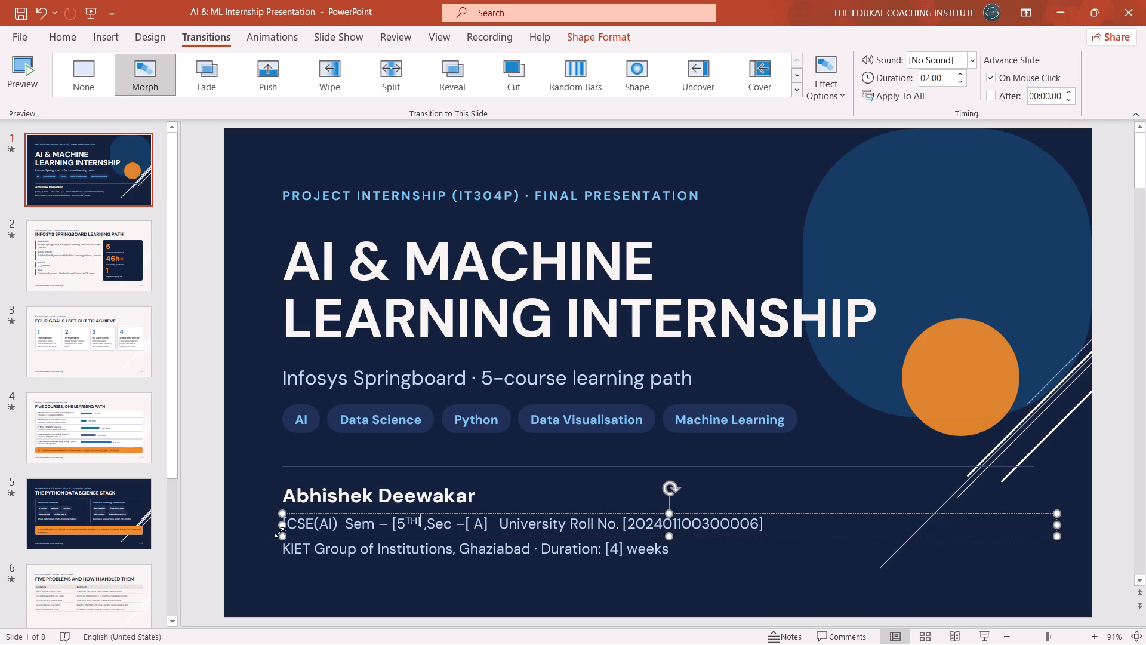
click(338, 523)
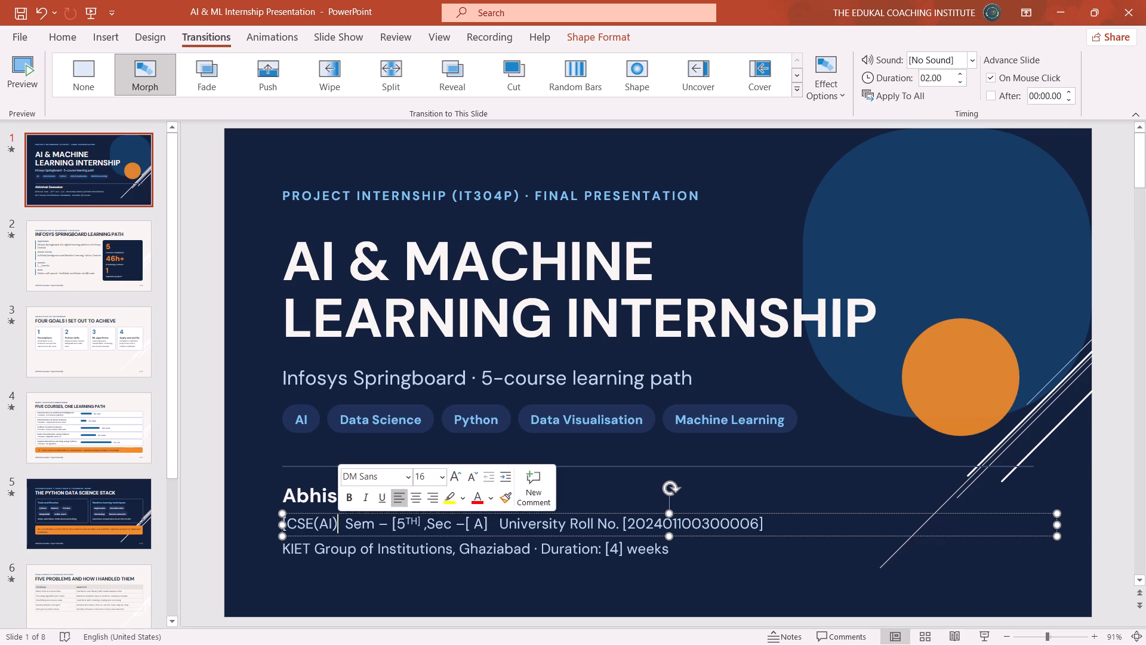
click(394, 591)
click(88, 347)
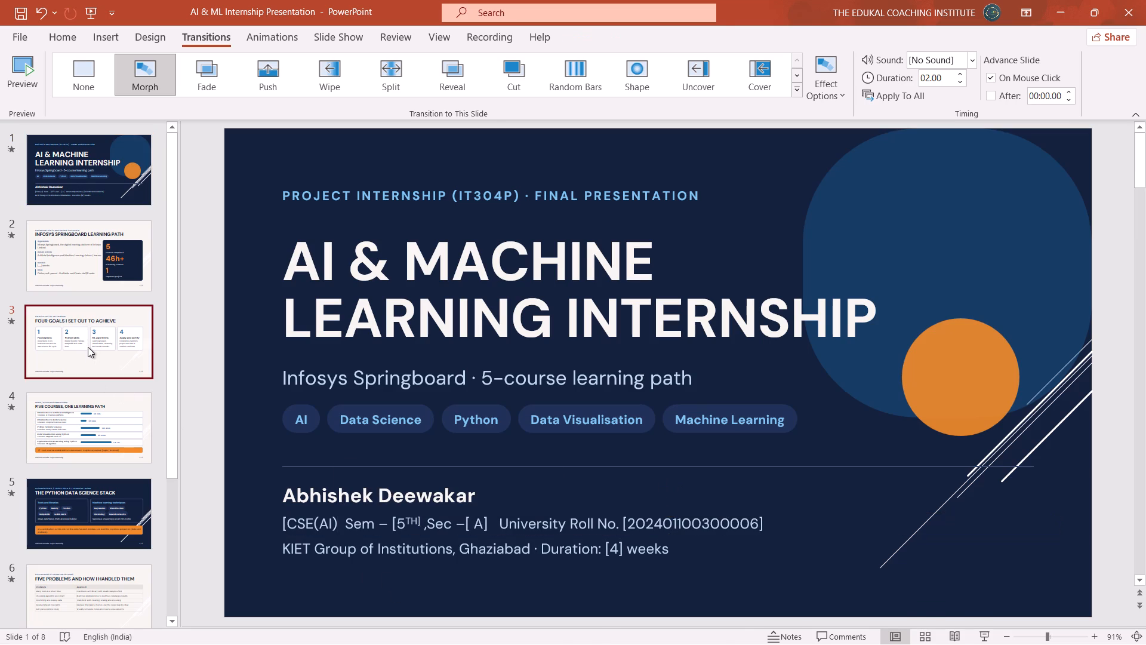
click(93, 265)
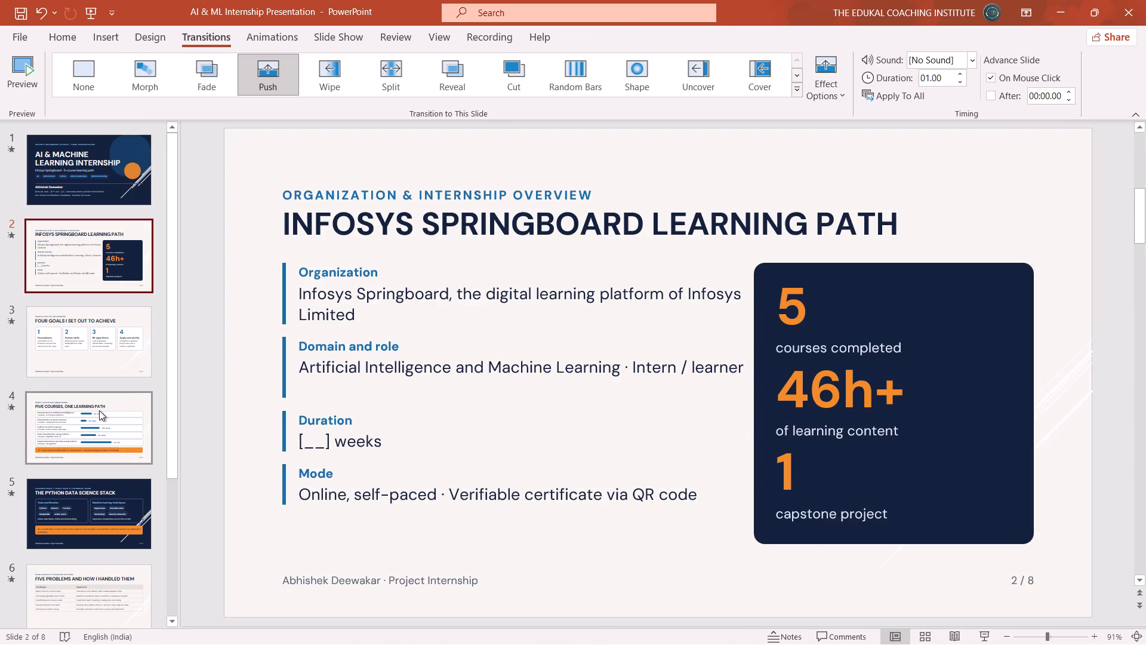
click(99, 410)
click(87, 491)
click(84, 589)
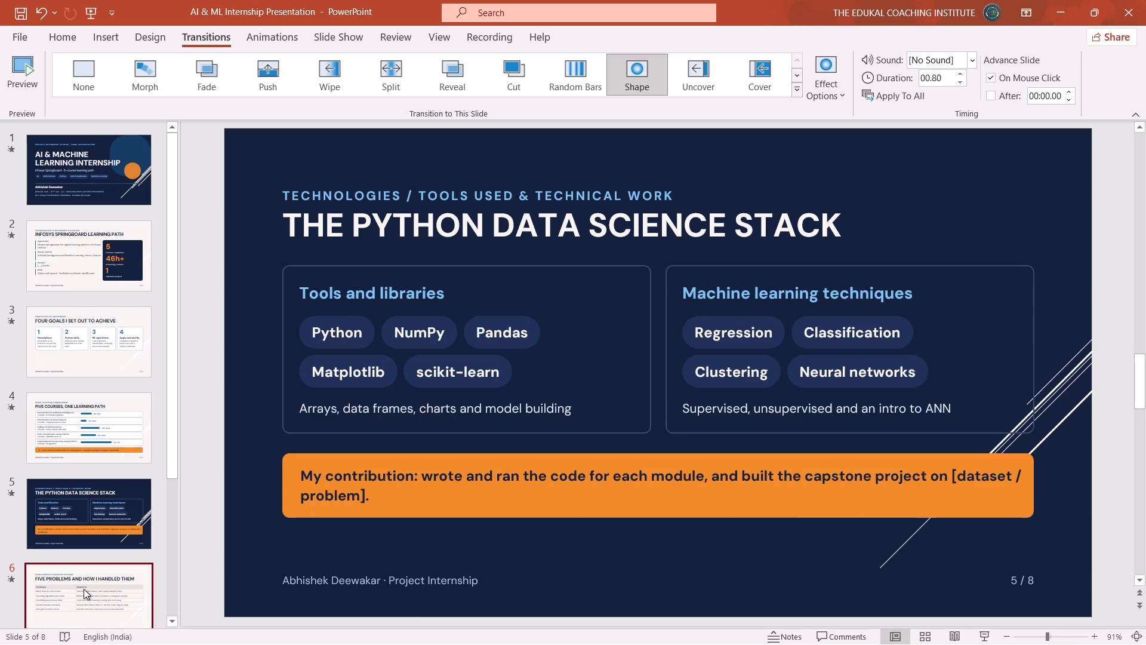
Save a copy in Downloads named "AI & ML Internship Presentation" followed directly by the student's full name in parentheses.
click(16, 30)
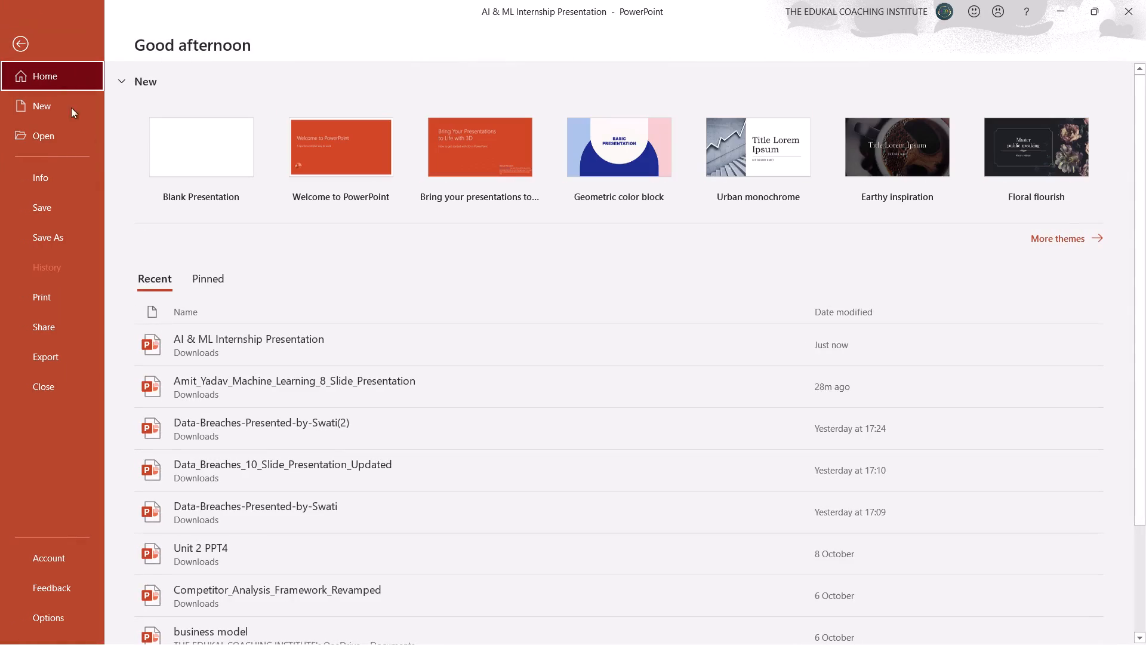
click(64, 238)
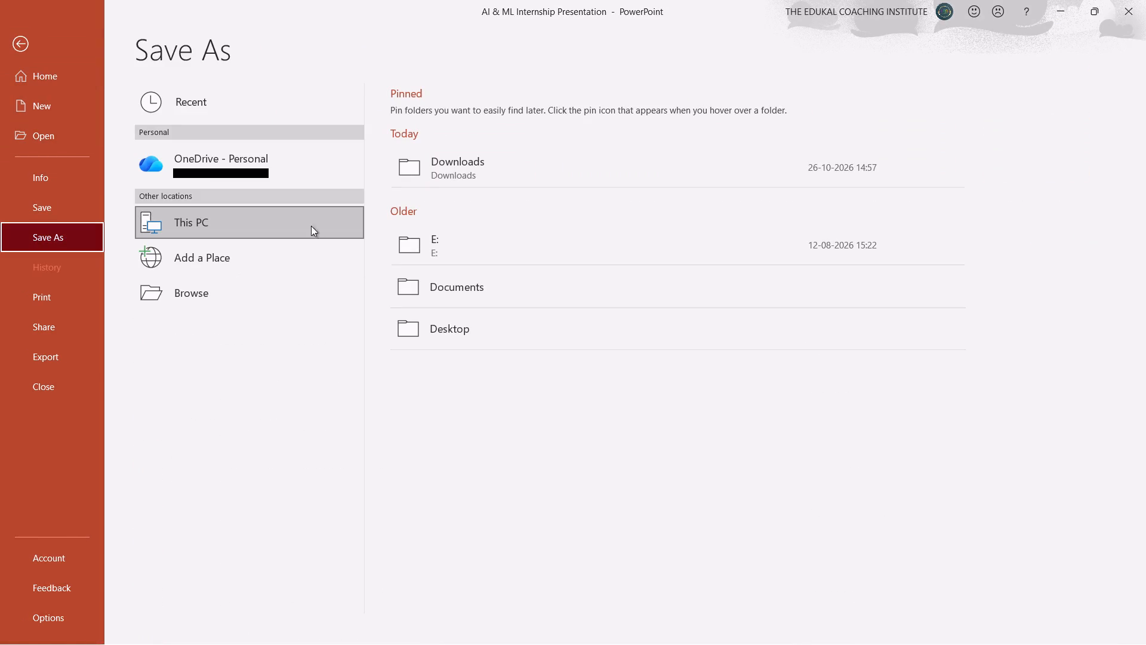
click(442, 169)
click(306, 243)
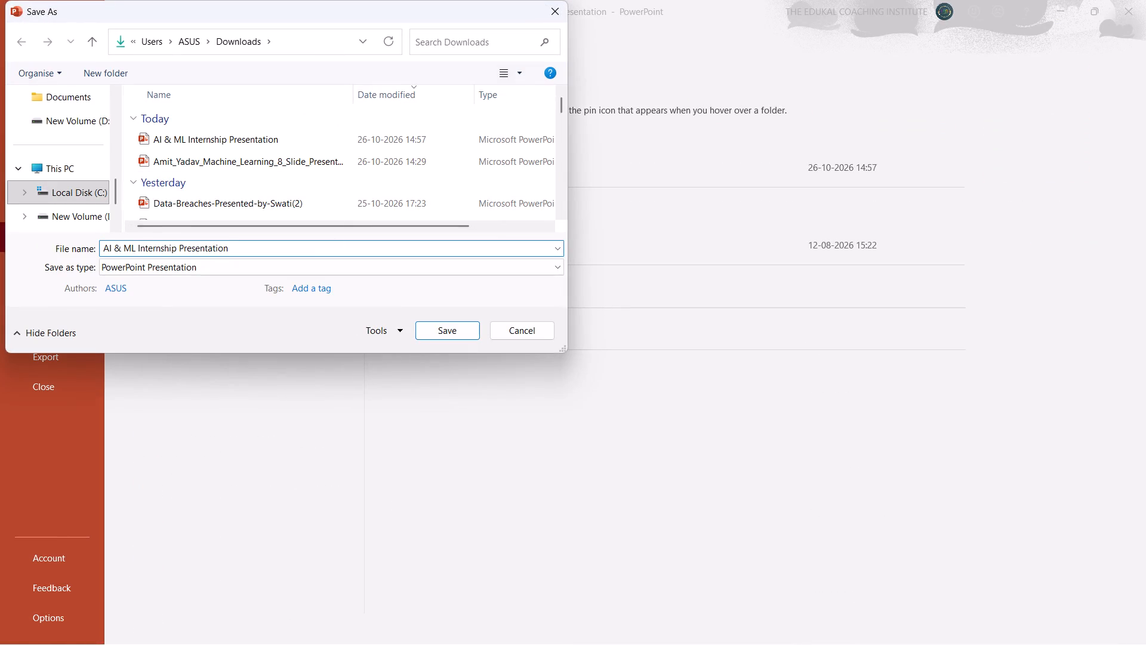
key(shift+parenleft)
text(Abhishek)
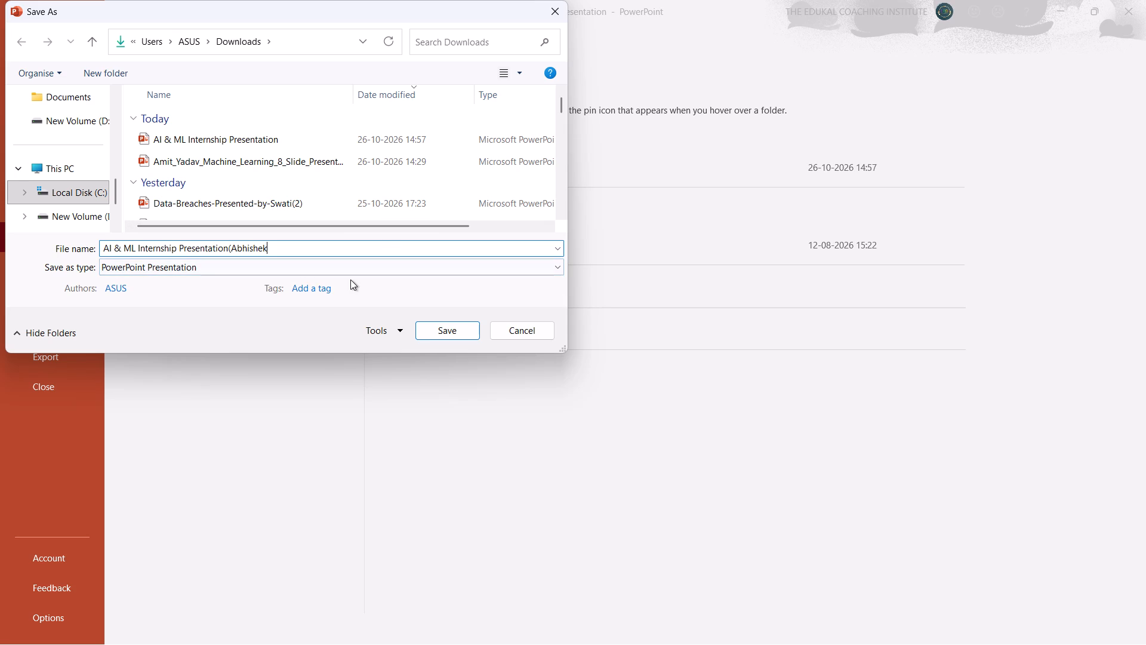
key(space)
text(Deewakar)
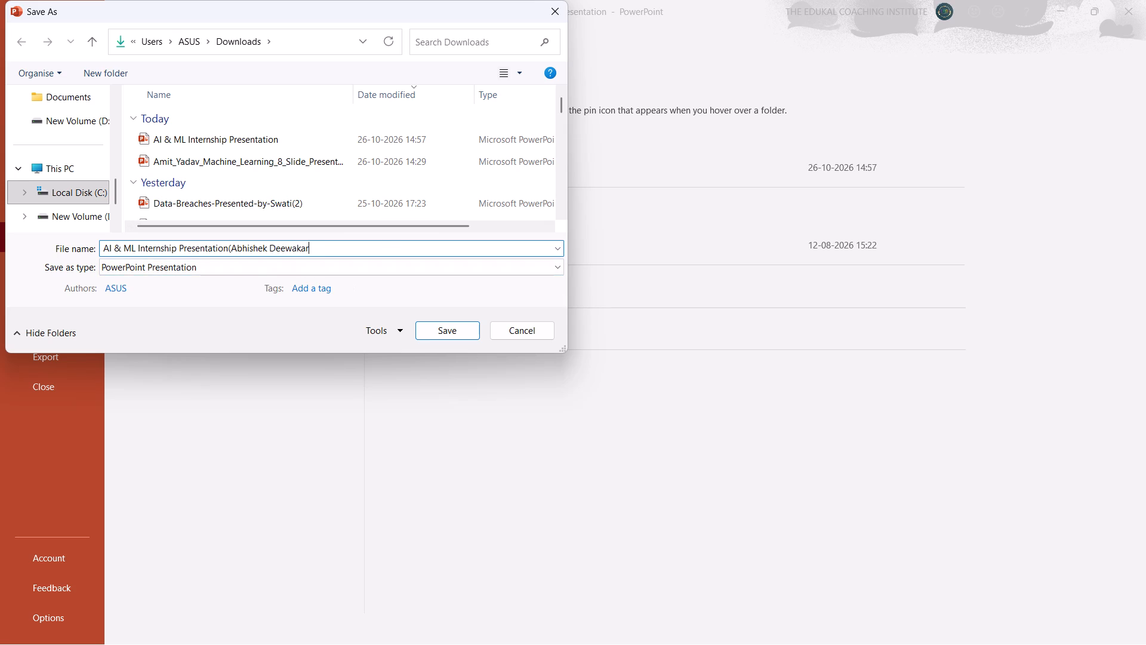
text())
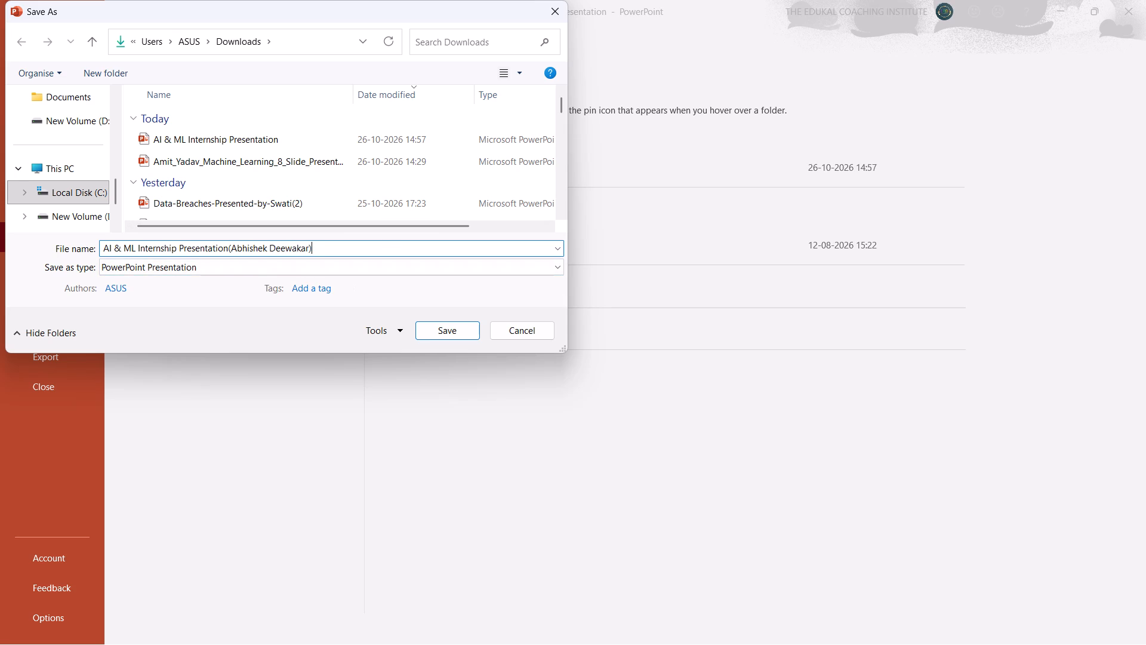
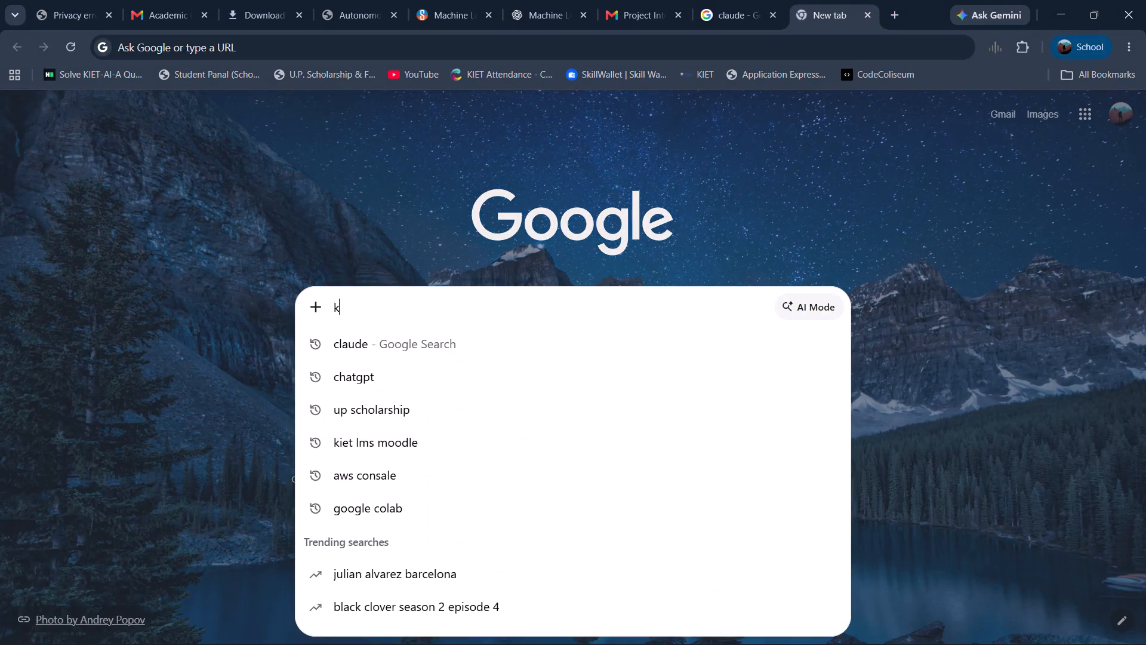
Search Google for "kiet lms moodle" and open the KIET-LMS site from the results.
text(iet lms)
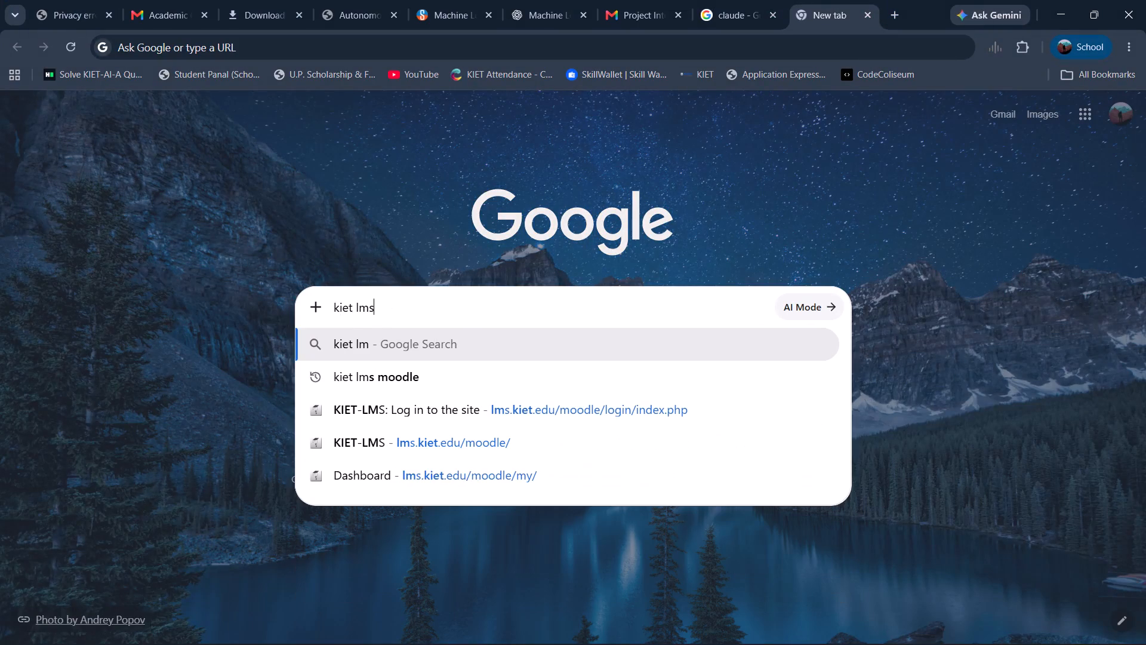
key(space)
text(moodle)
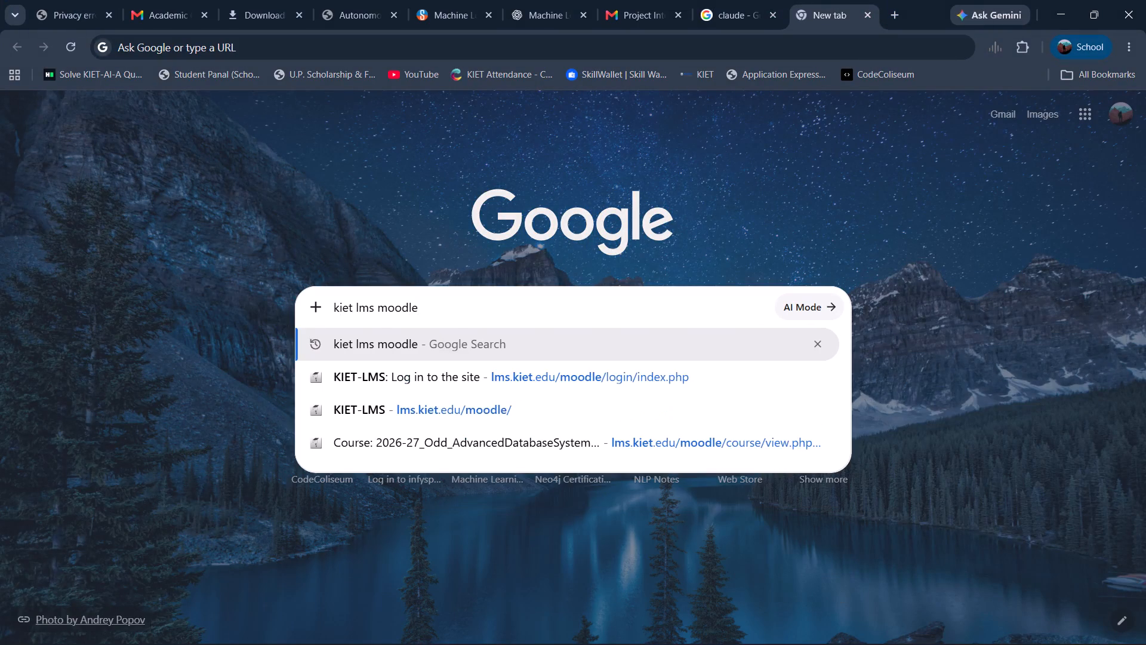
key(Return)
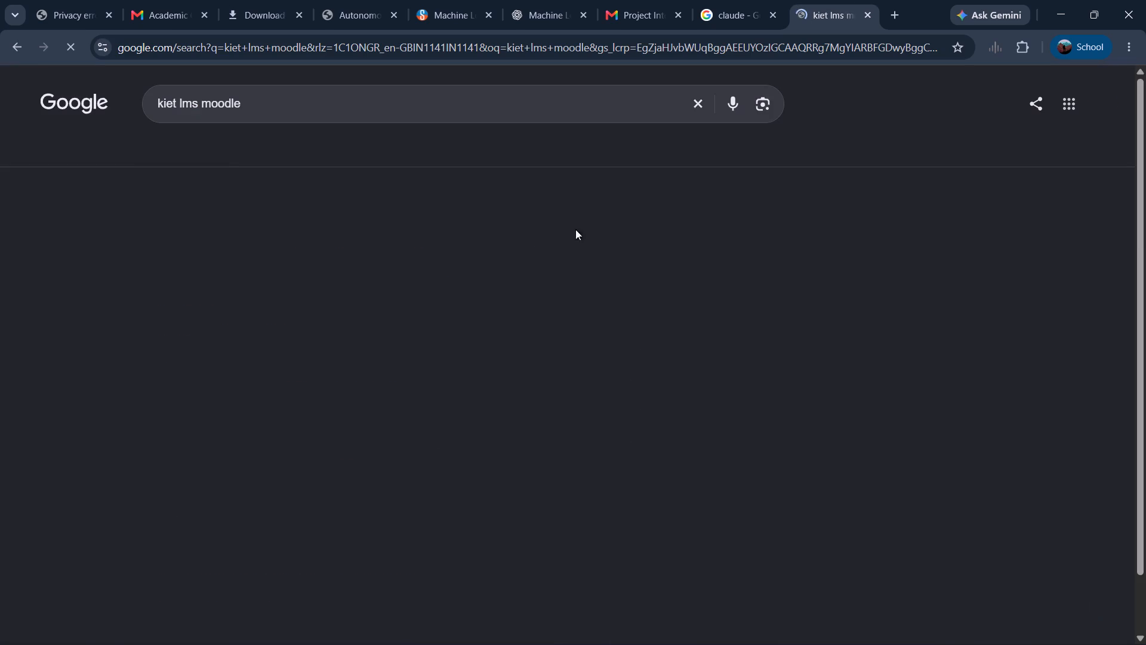
click(183, 234)
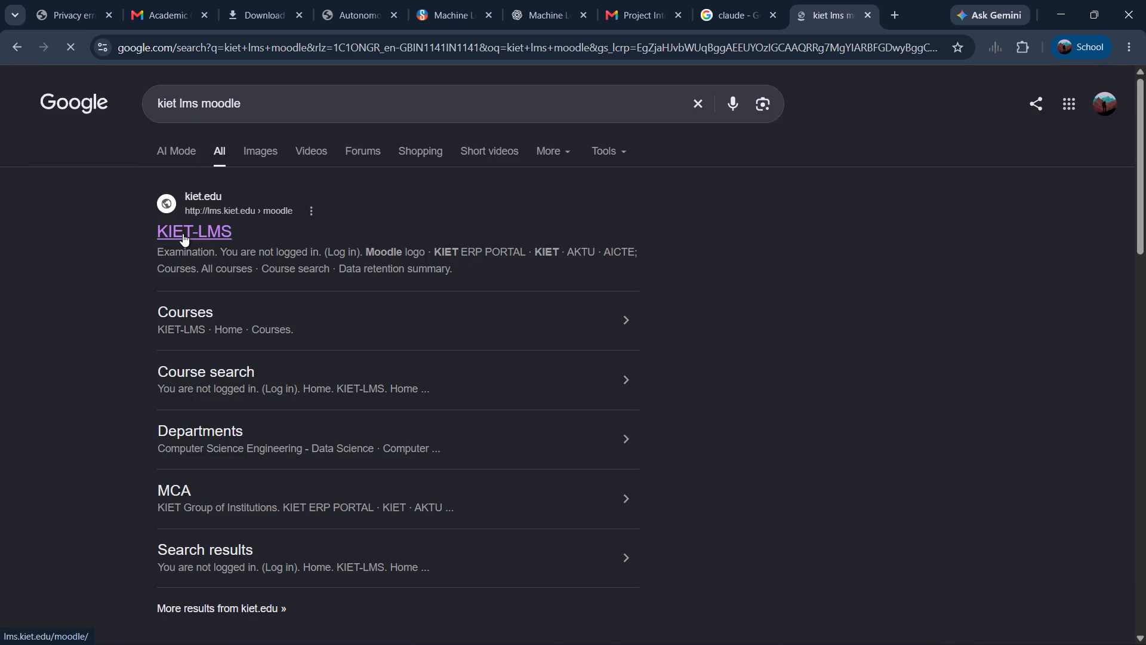
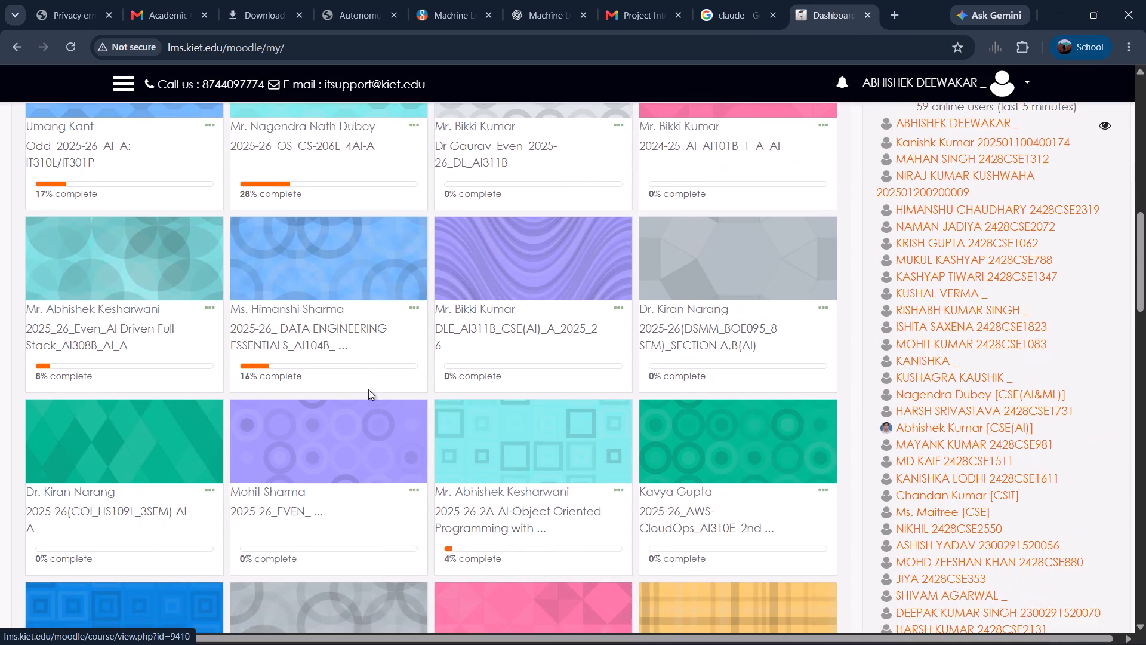
Open the Project Internship (IT304P) course and its Internship PPT assignment under Part B.
scroll(368, 389, down, 6)
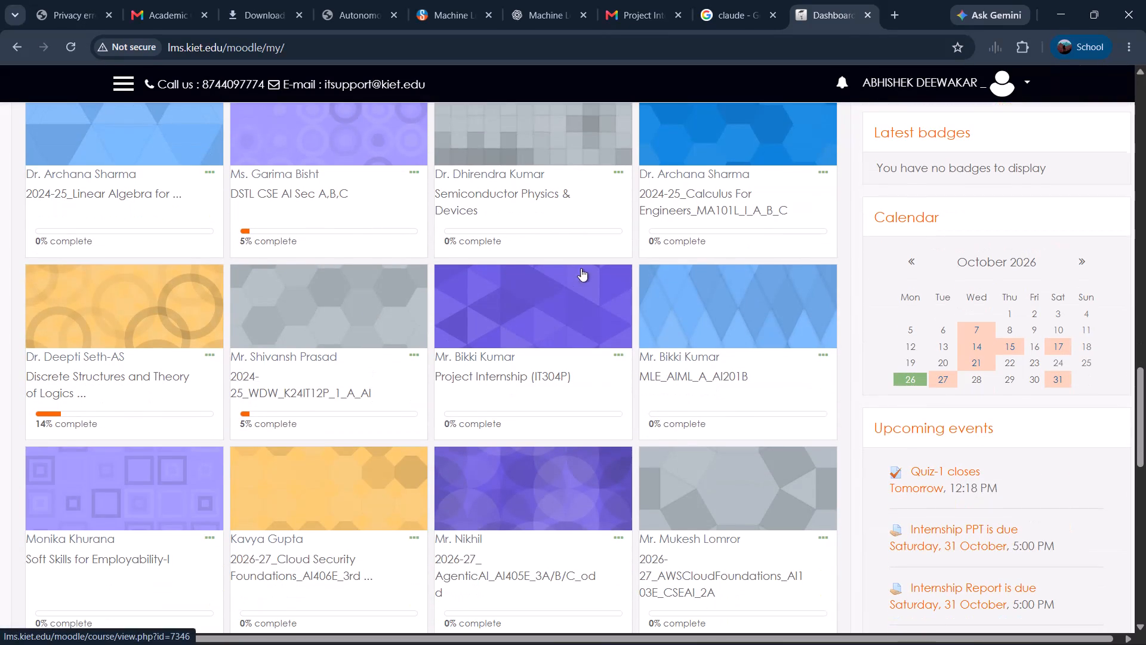
click(548, 330)
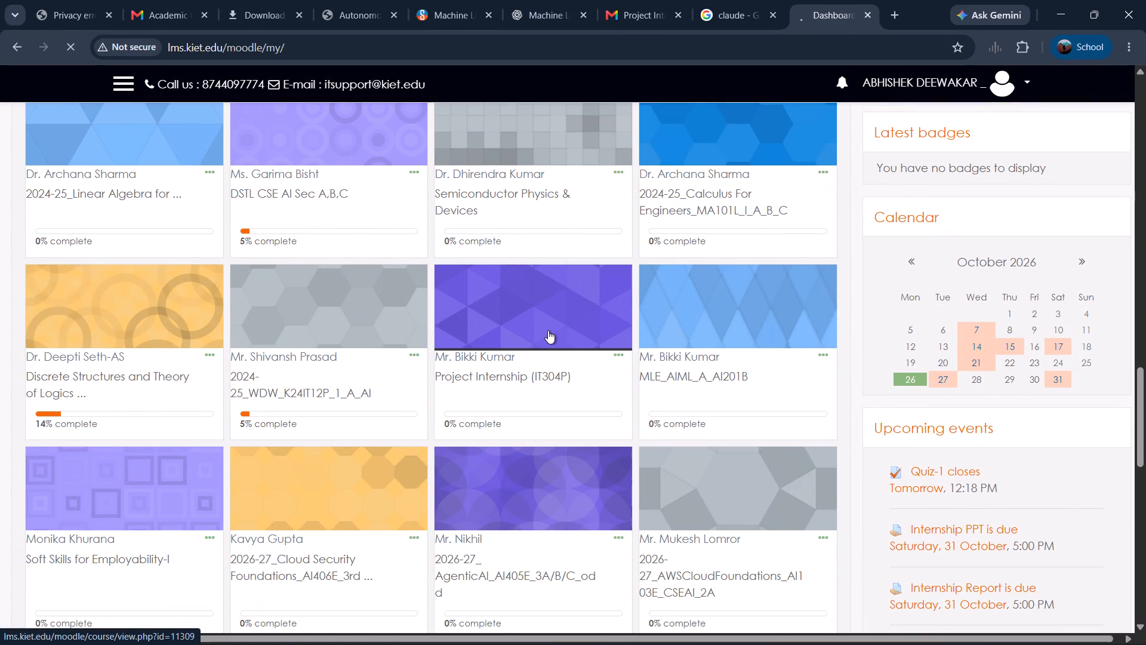
scroll(239, 400, down, 1)
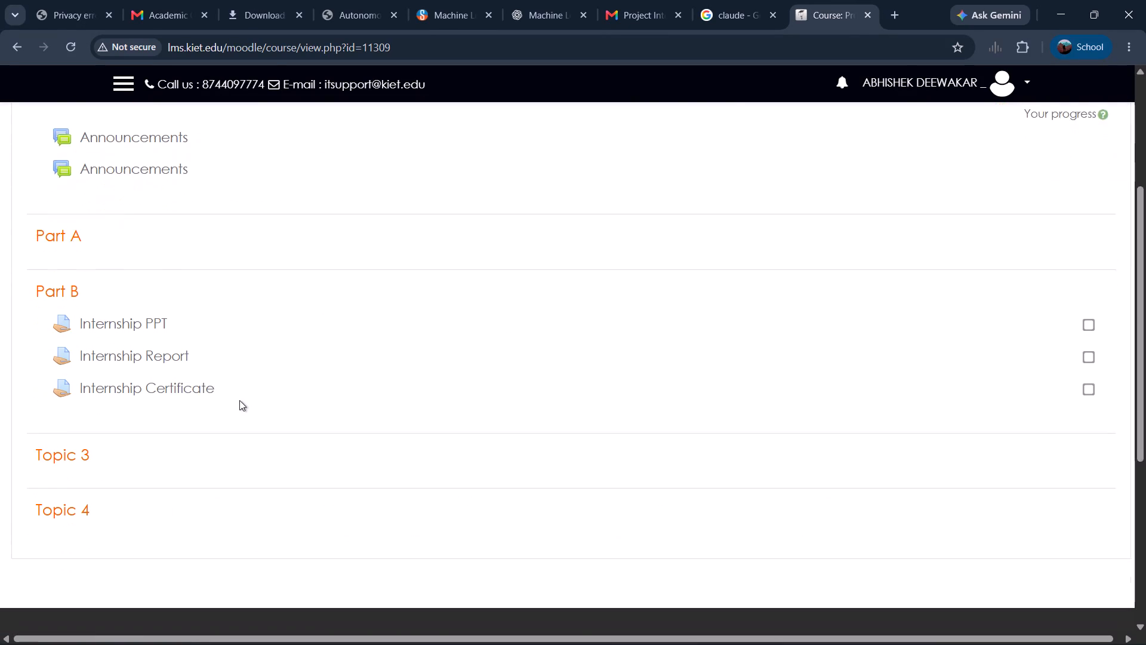
scroll(239, 400, down, 2)
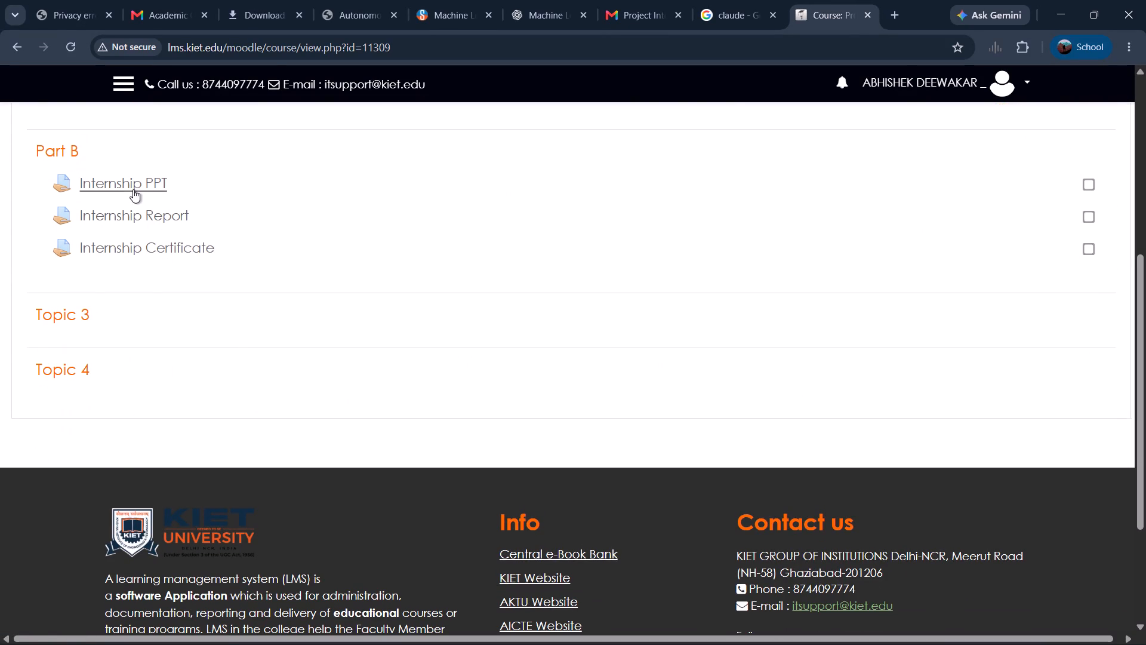
click(133, 190)
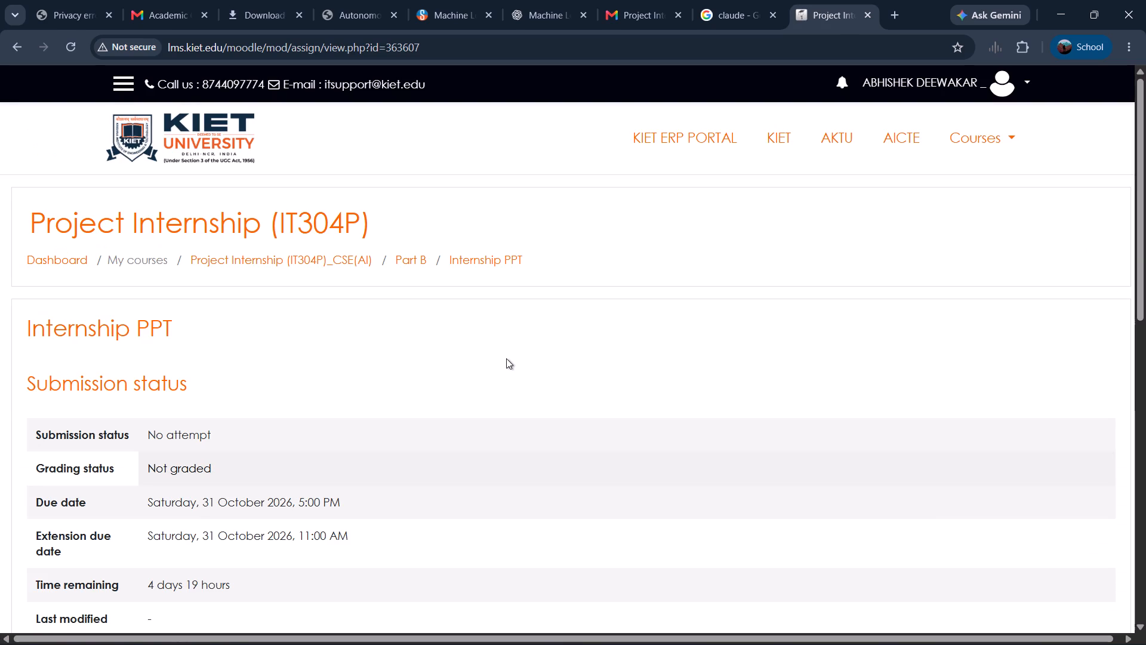
Submit the AI & ML Internship Presentation file bearing the student's name to the Internship PPT assignment, with the own-work statement accepted.
scroll(368, 399, down, 3)
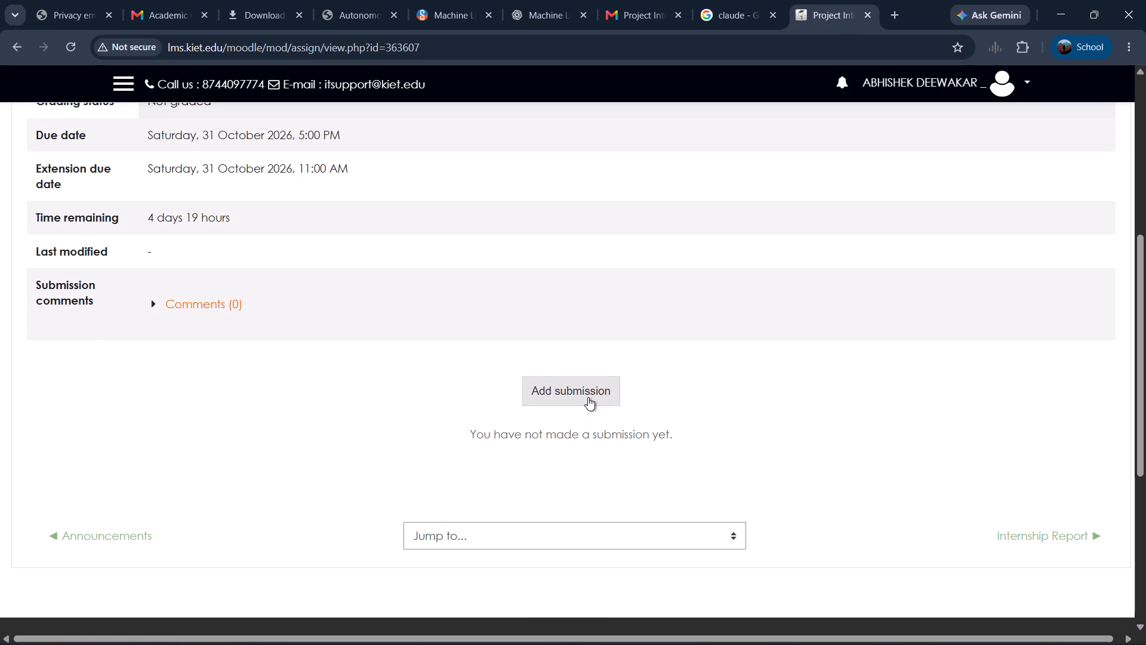
click(588, 397)
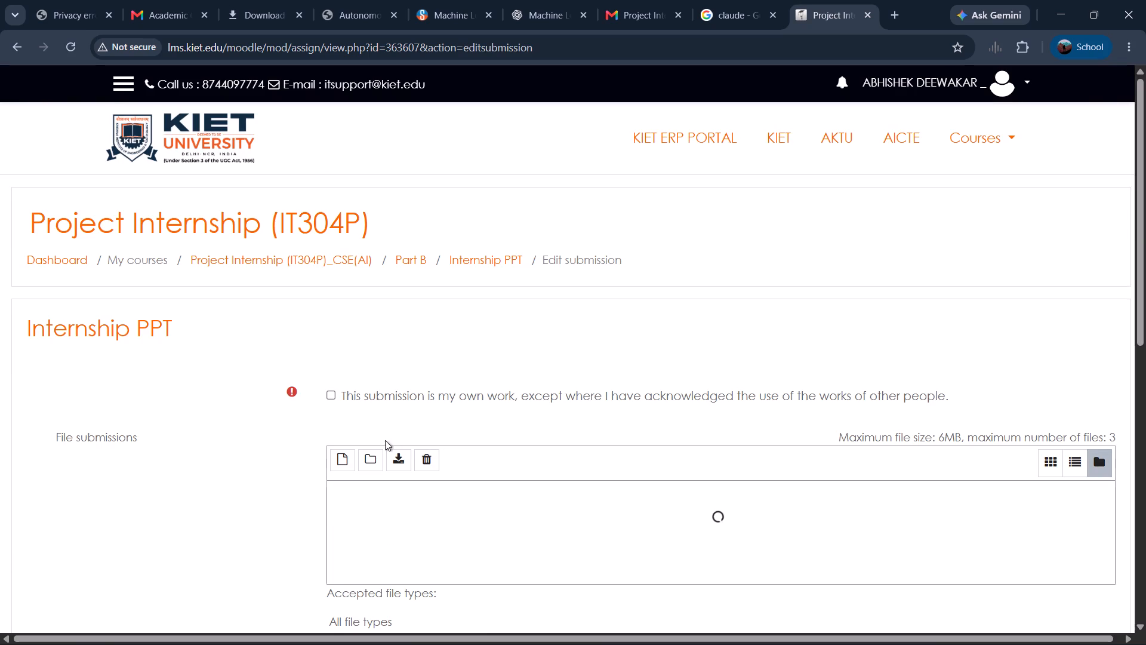
click(332, 395)
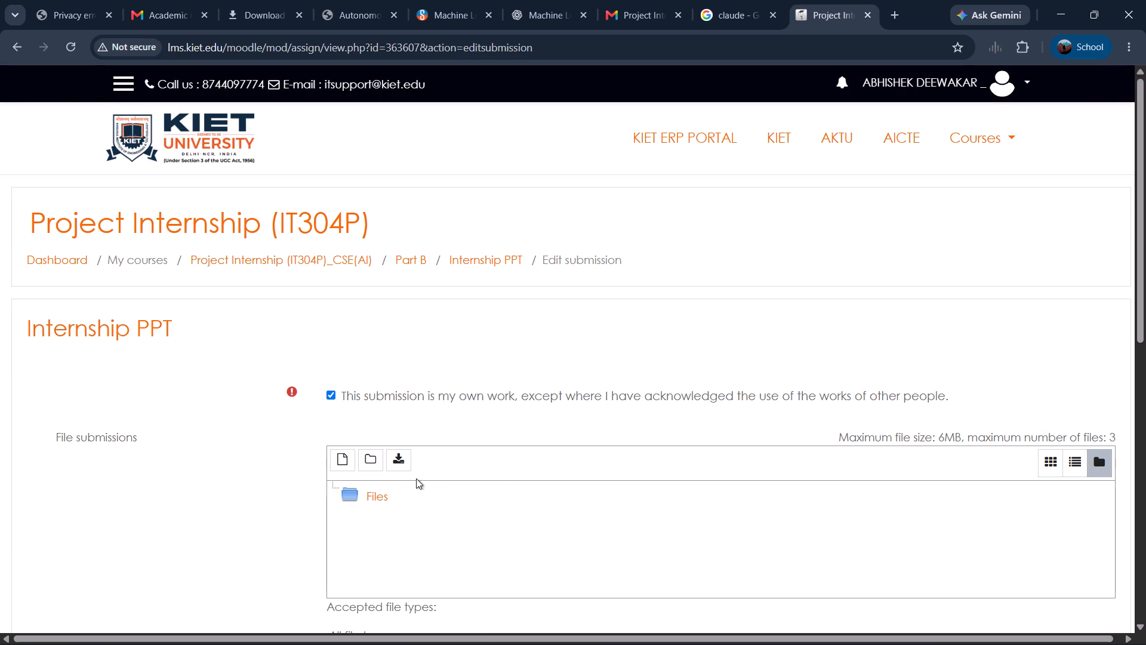
click(346, 459)
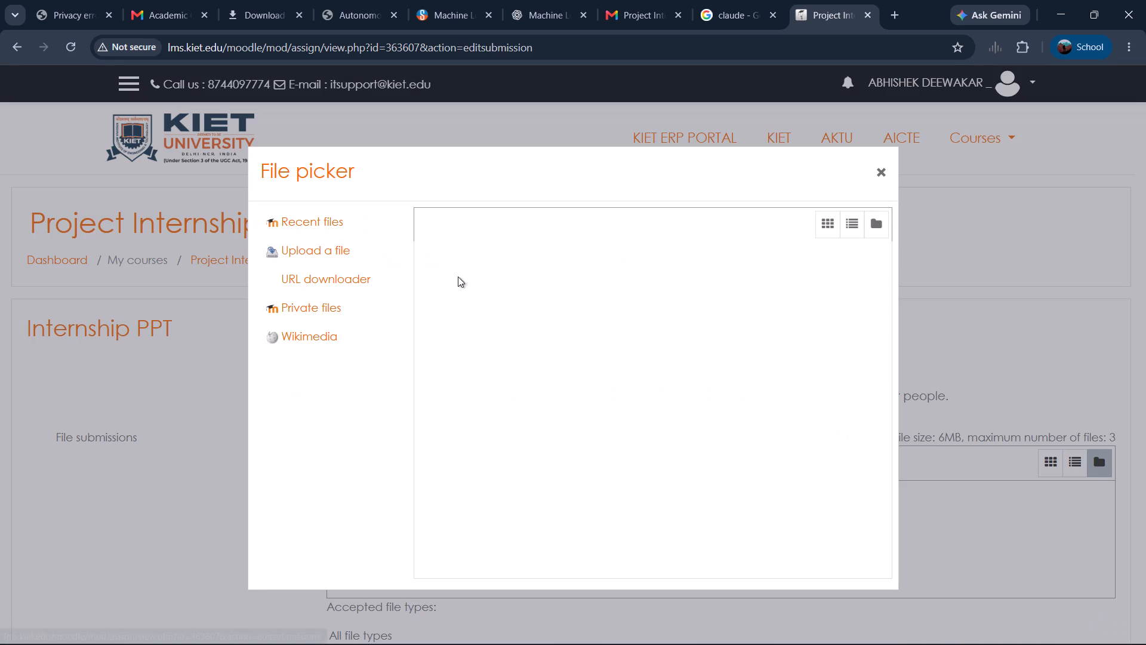
click(471, 293)
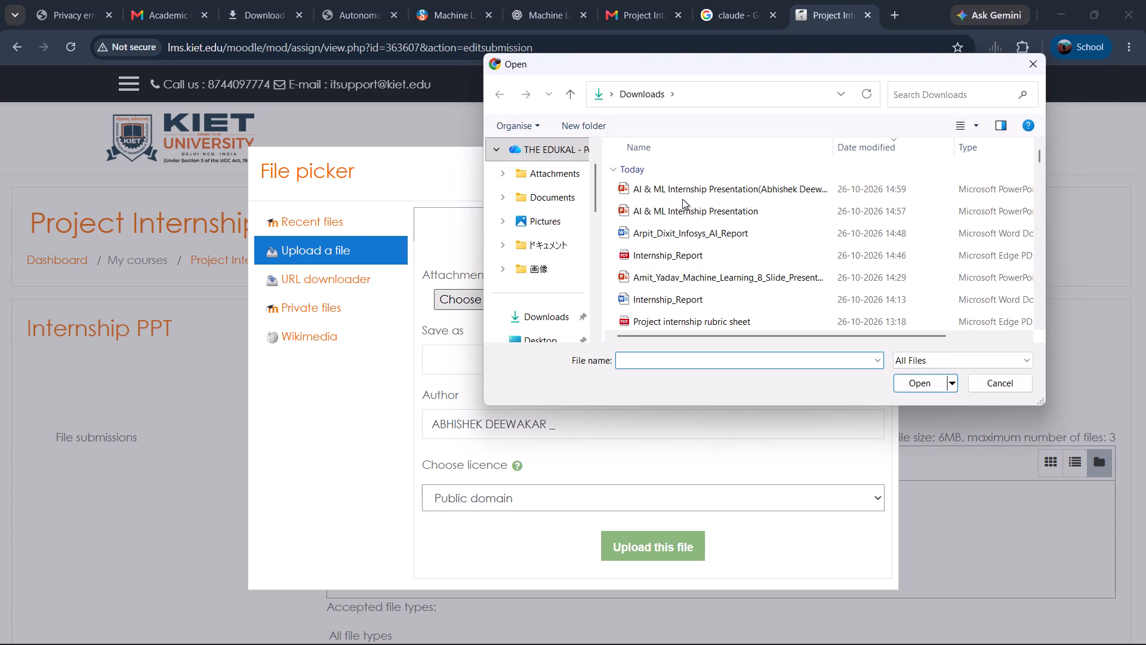
double_click(680, 193)
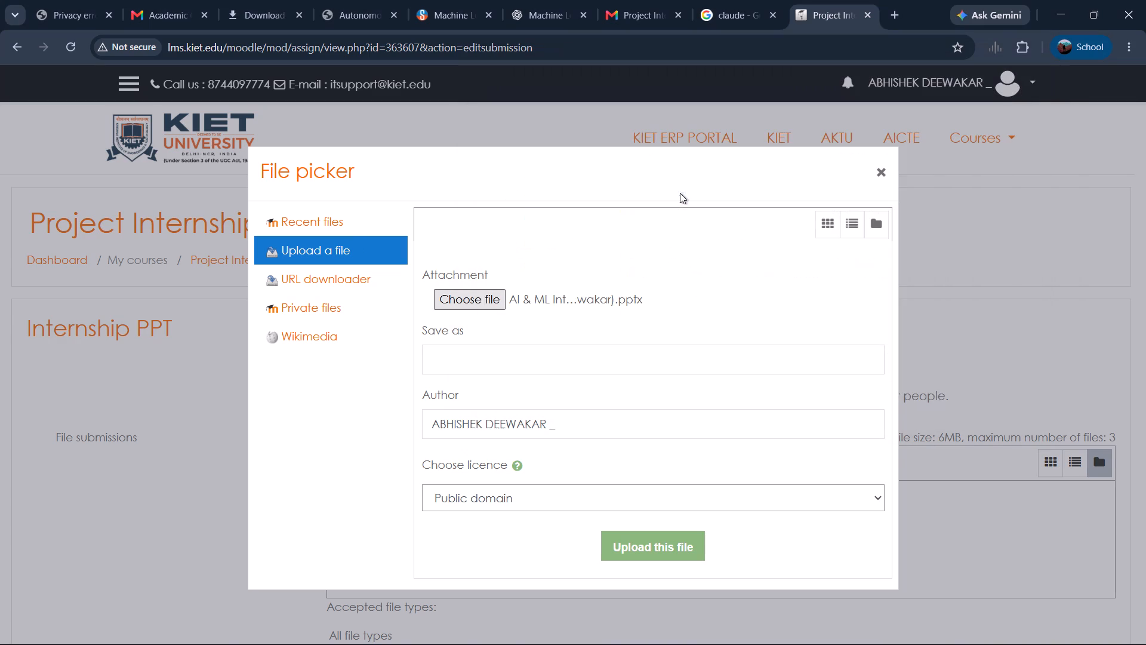
click(660, 541)
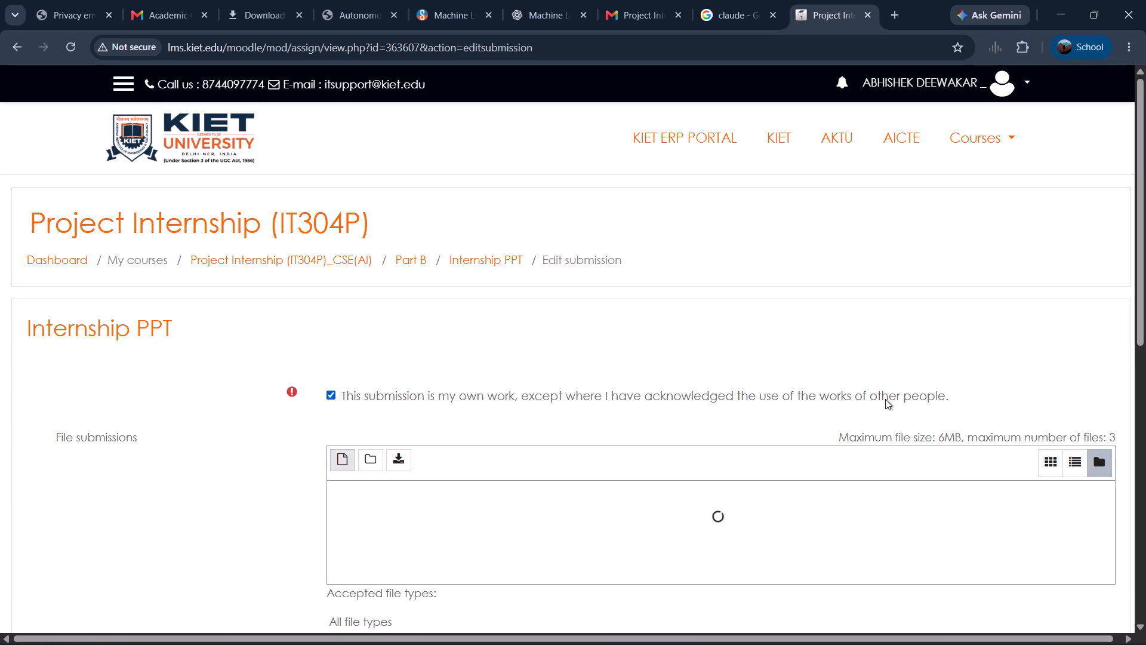
scroll(885, 399, down, 1)
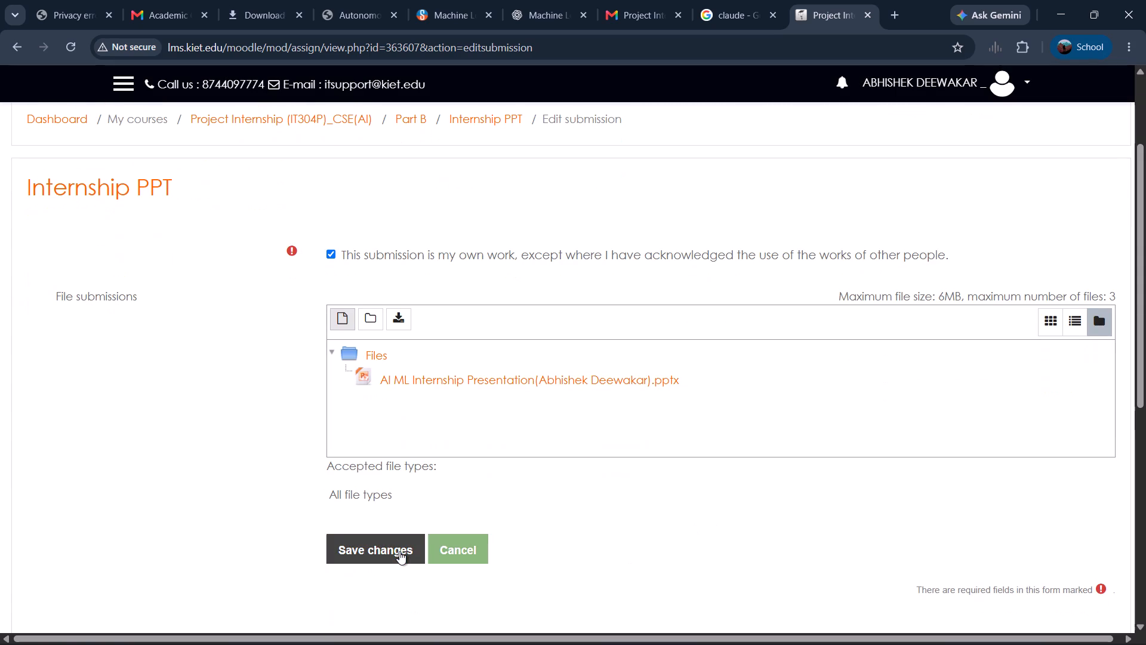
click(399, 551)
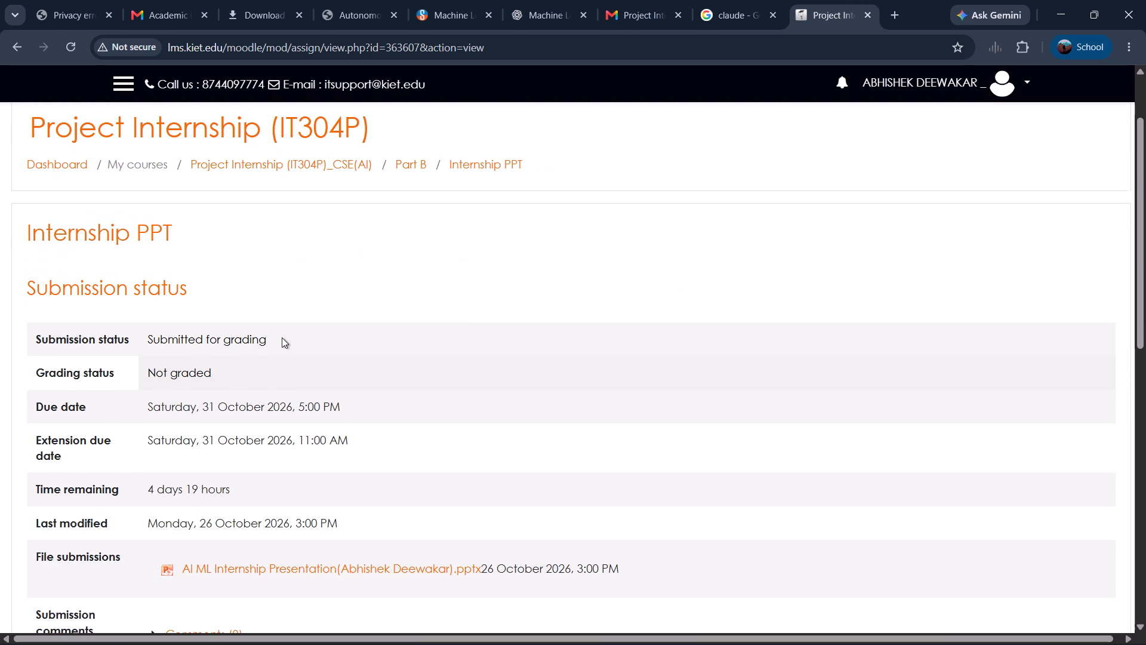
Return to the course page and start a submission for the Internship Certificate assignment.
click(24, 51)
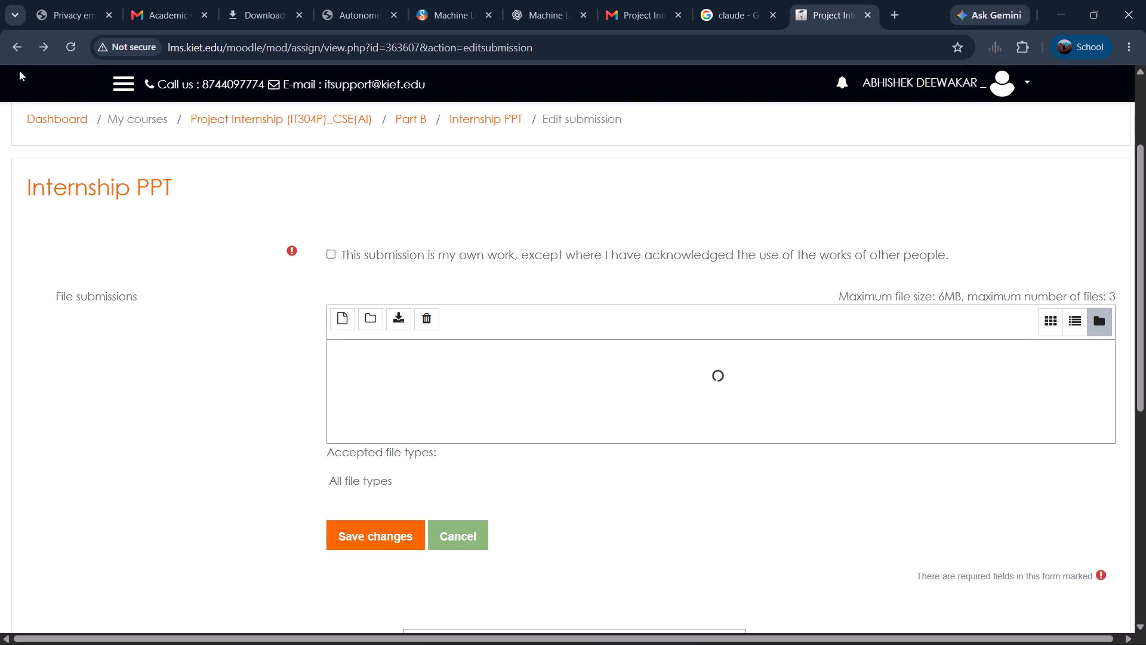
click(21, 47)
click(21, 47)
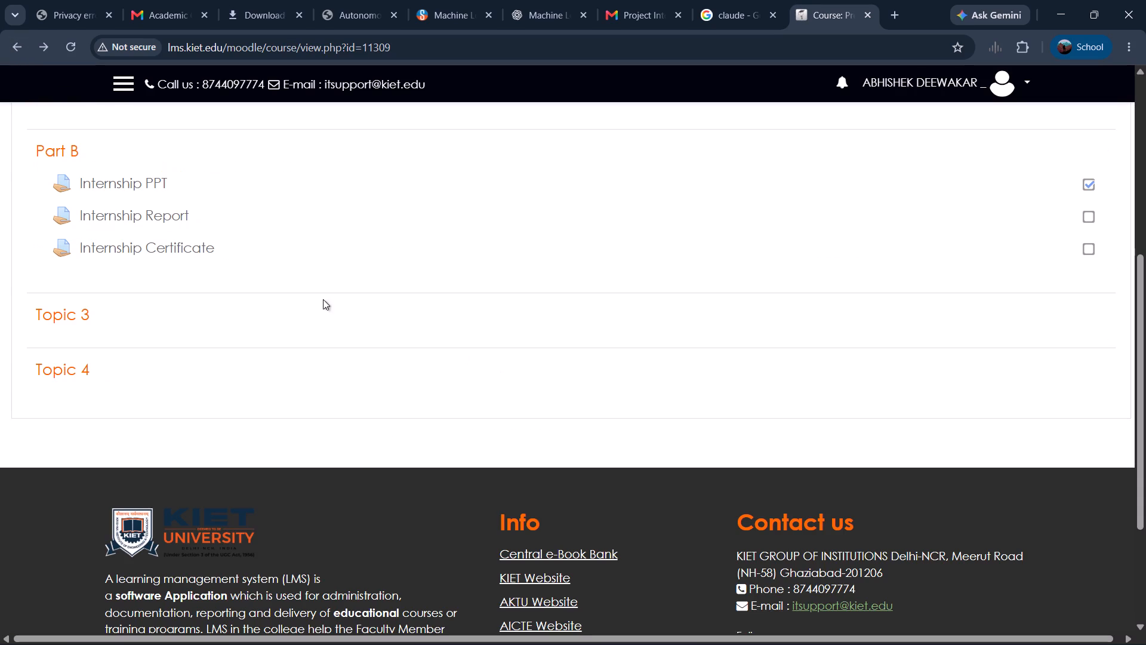
click(184, 251)
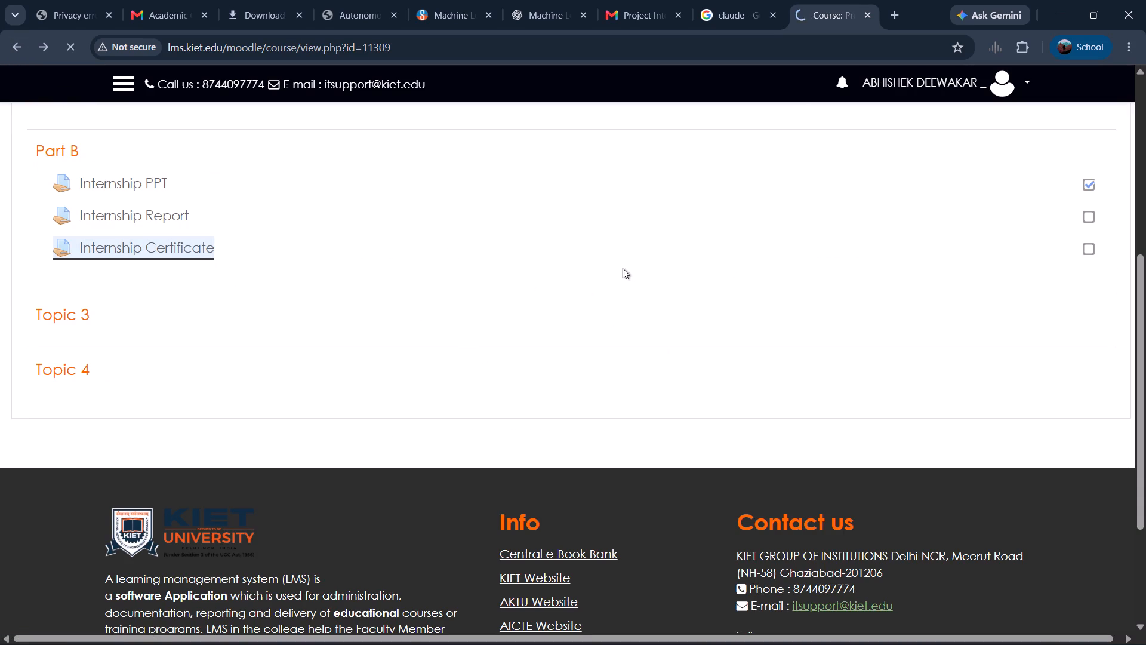
scroll(530, 374, down, 3)
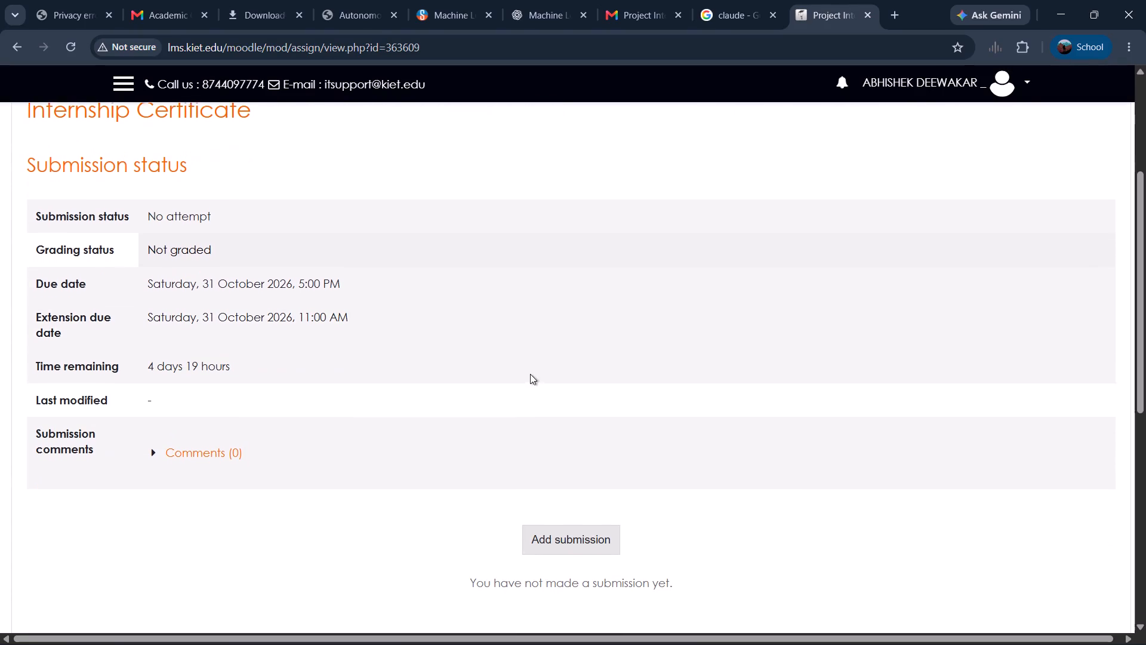
click(578, 540)
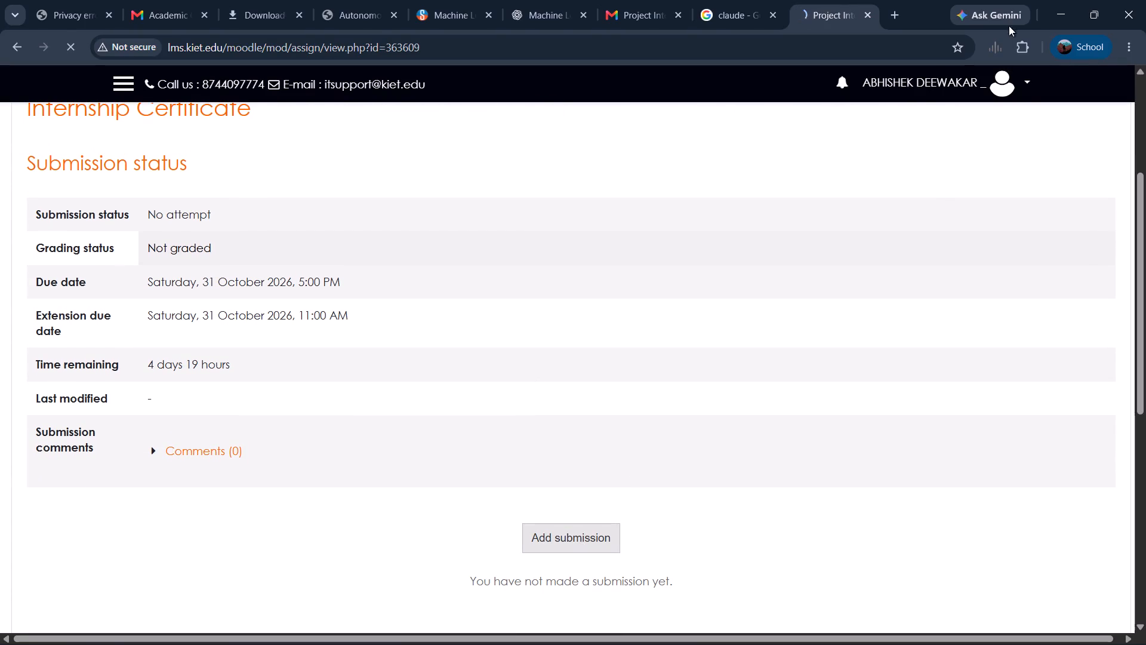
click(1122, 47)
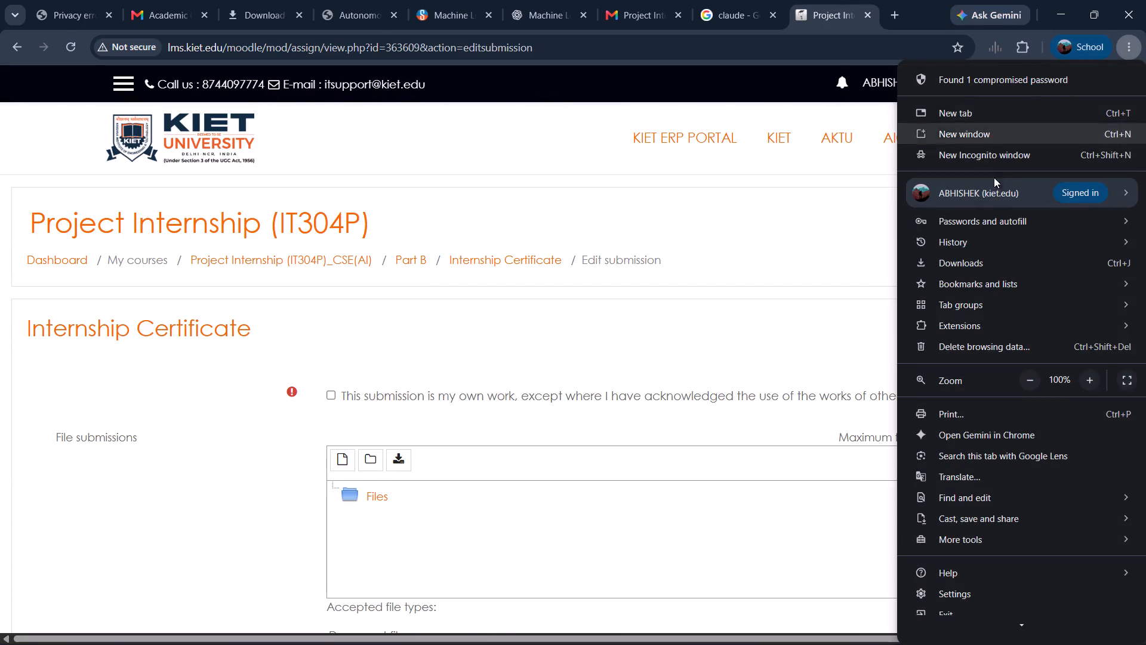
click(981, 257)
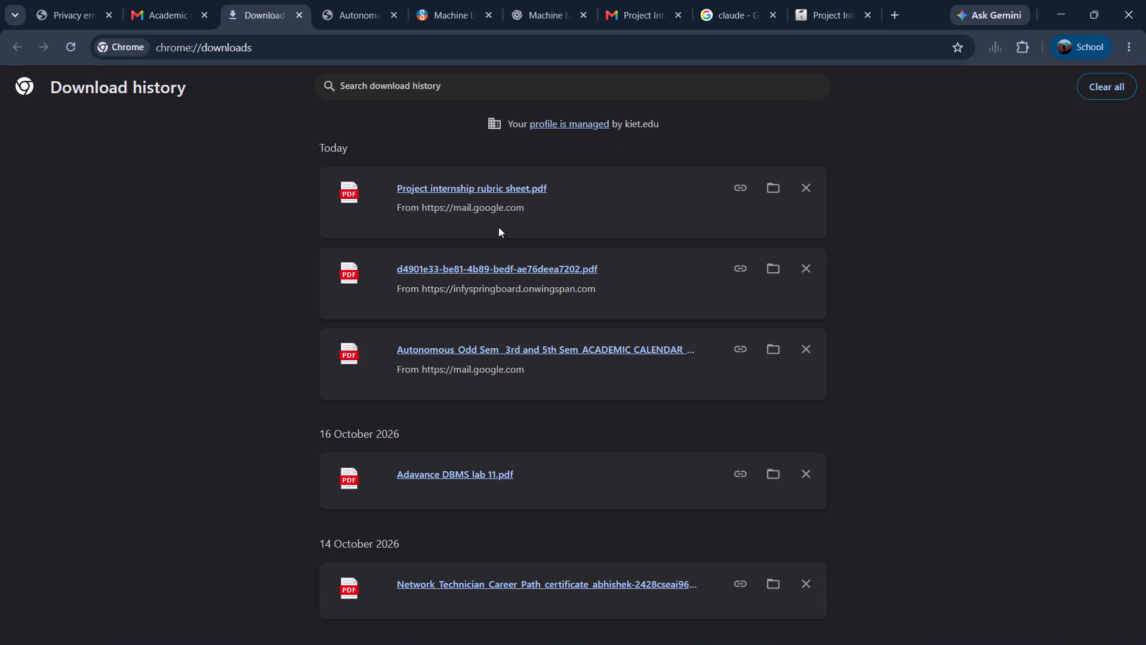
drag(347, 273, 714, 0)
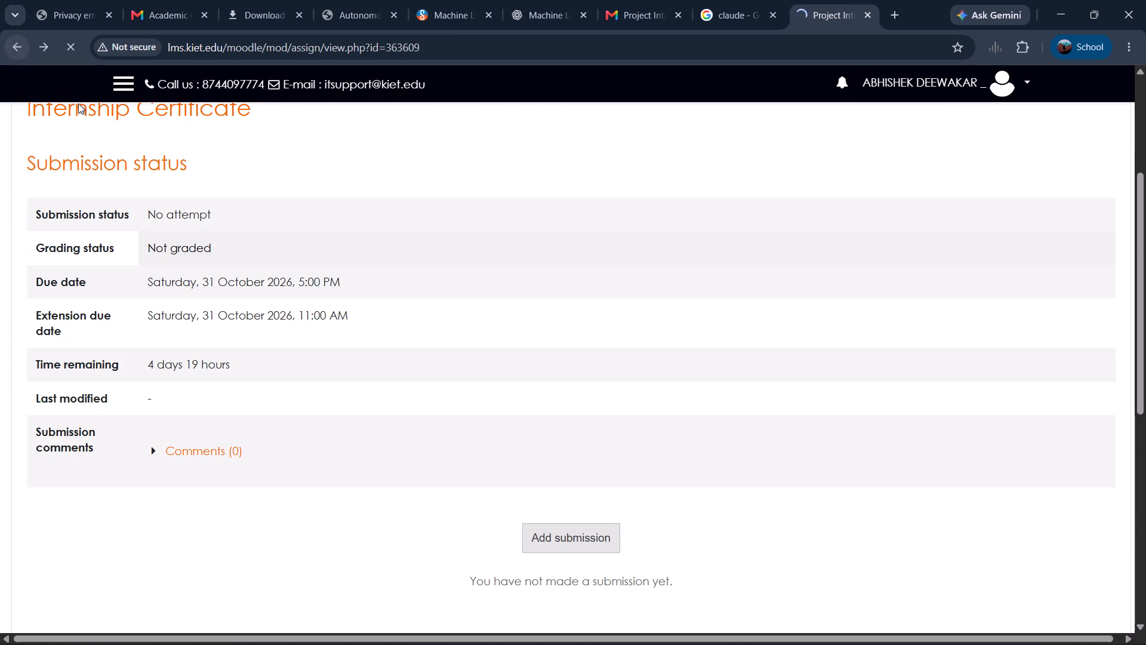
Return to the dashboard and reopen the Project Internship (IT304P) course to check the Part B assignments' completion.
click(14, 47)
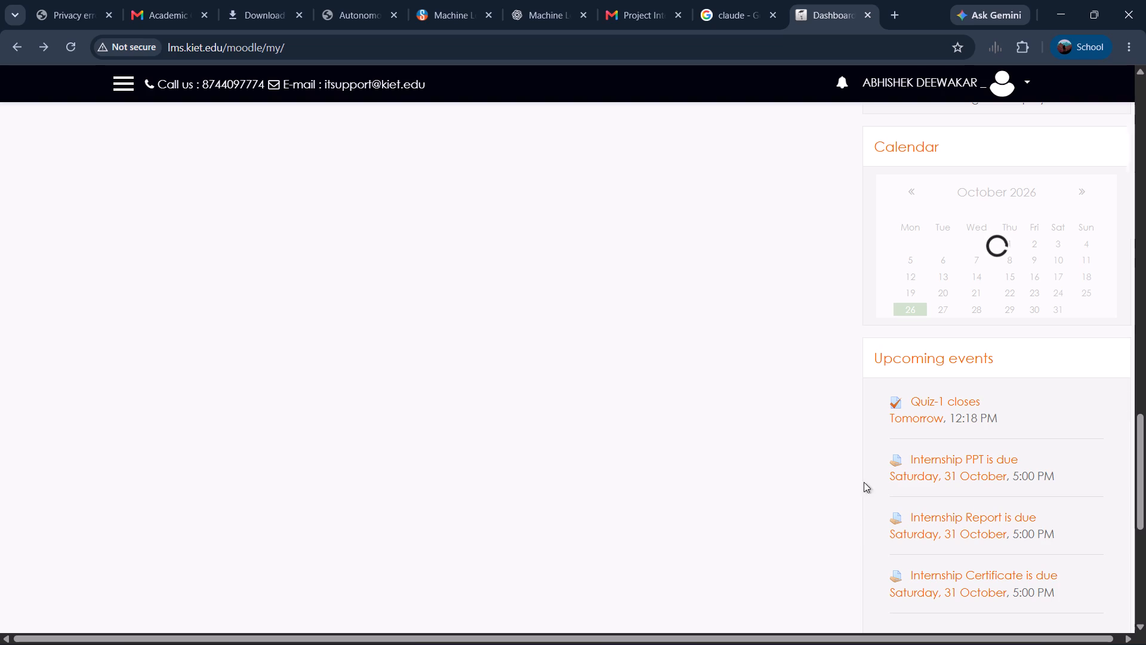
click(817, 225)
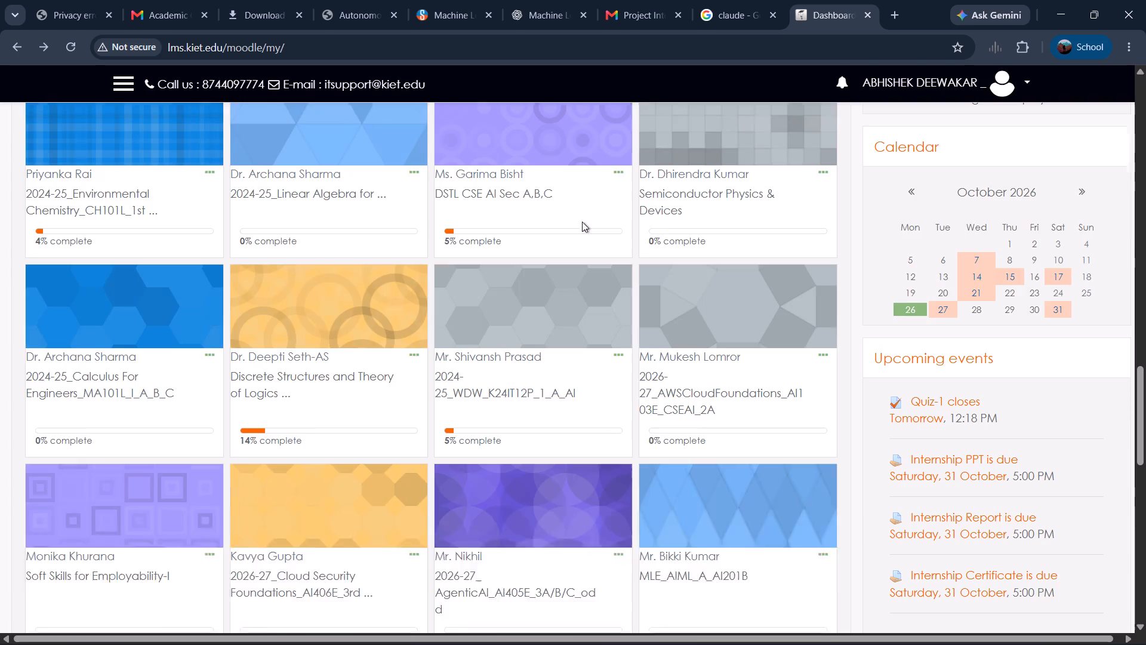
scroll(492, 480, down, 4)
scroll(492, 480, up, 2)
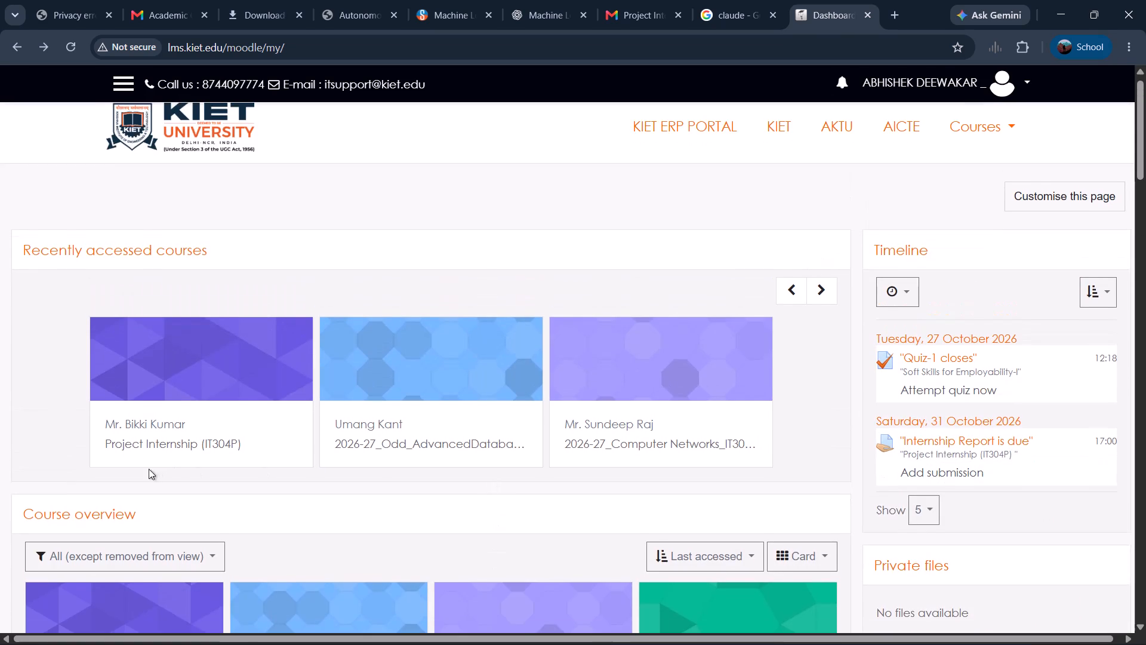
click(165, 350)
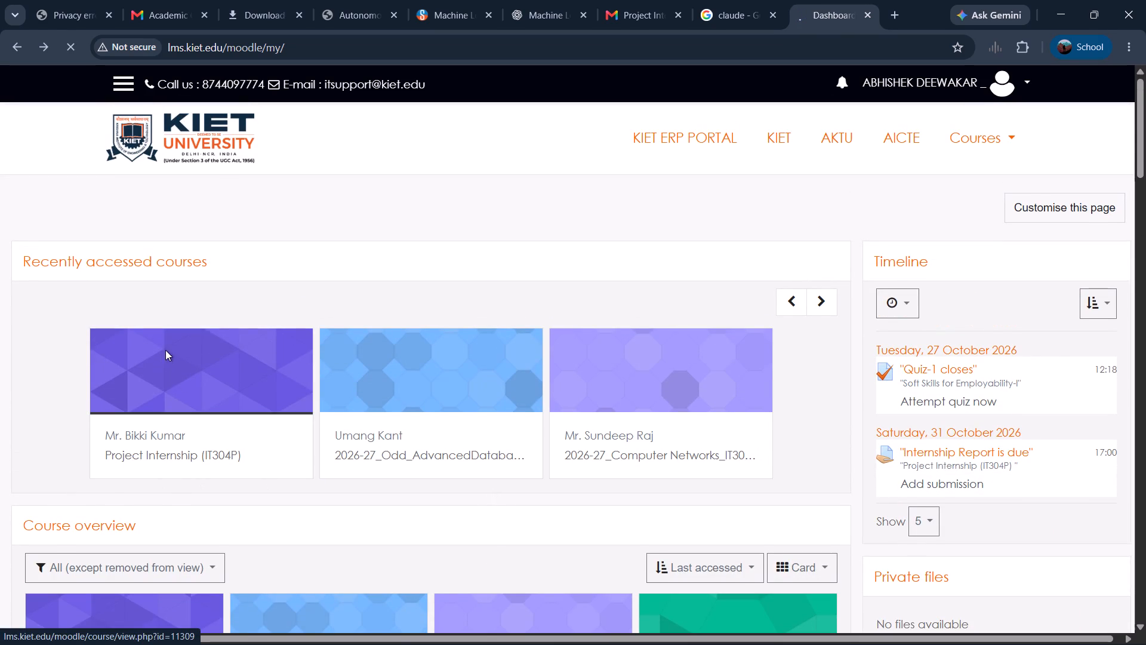
scroll(529, 400, down, 3)
scroll(529, 400, up, 1)
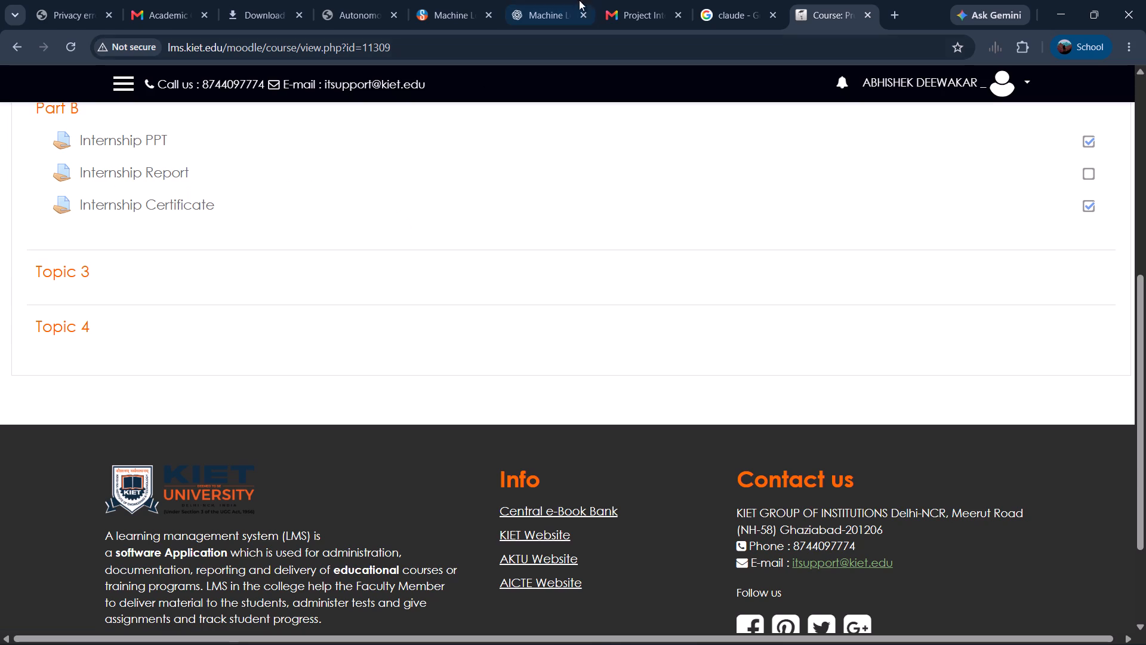
Switch to the ChatGPT conversation about the Machine Learning internship presentation.
click(543, 15)
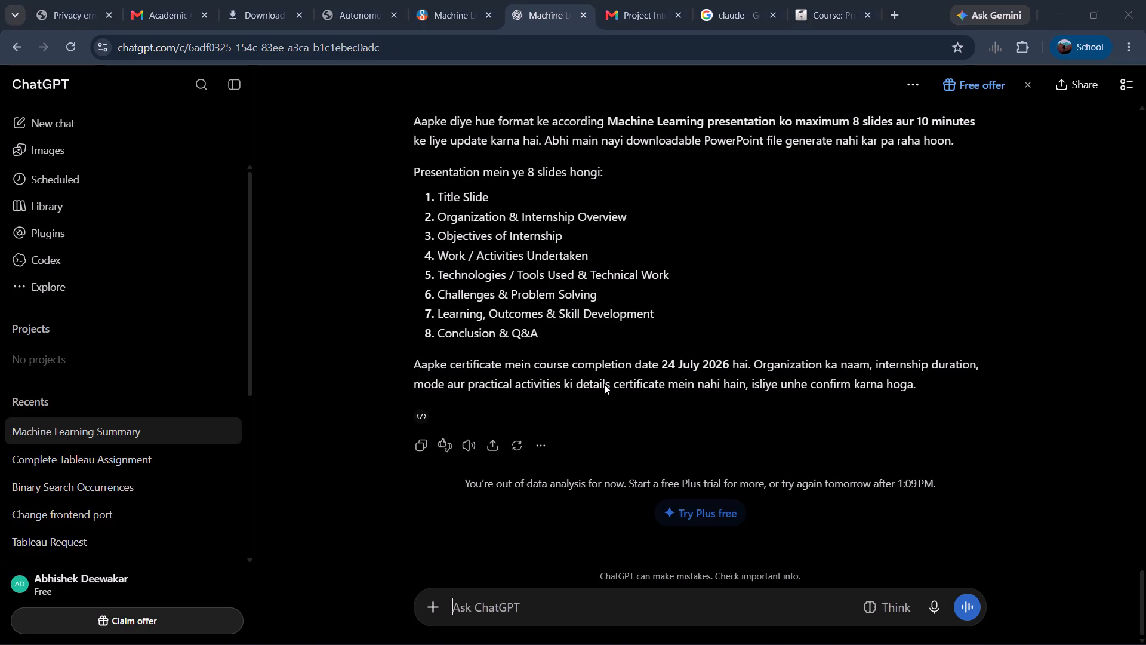